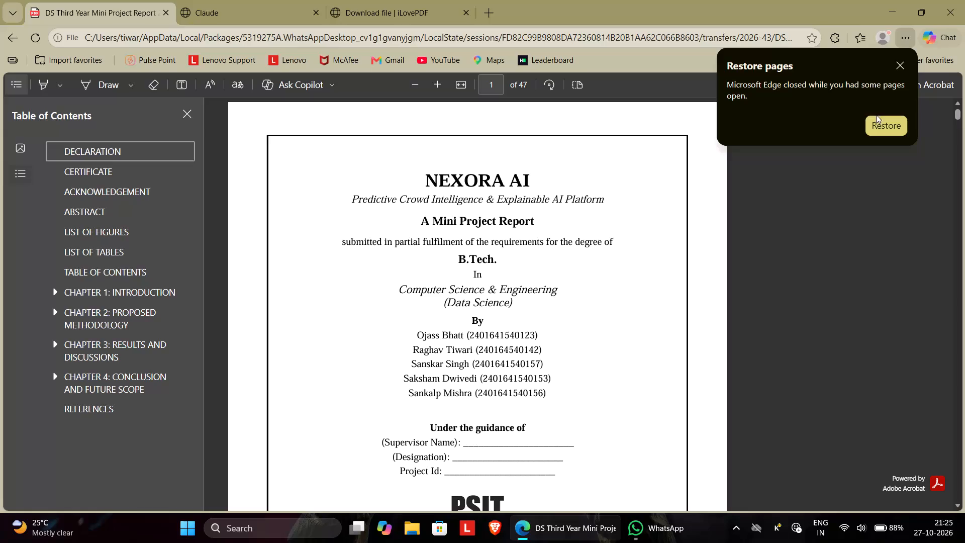
Dismiss the Restore pages prompt without restoring the previously open pages.
click(898, 69)
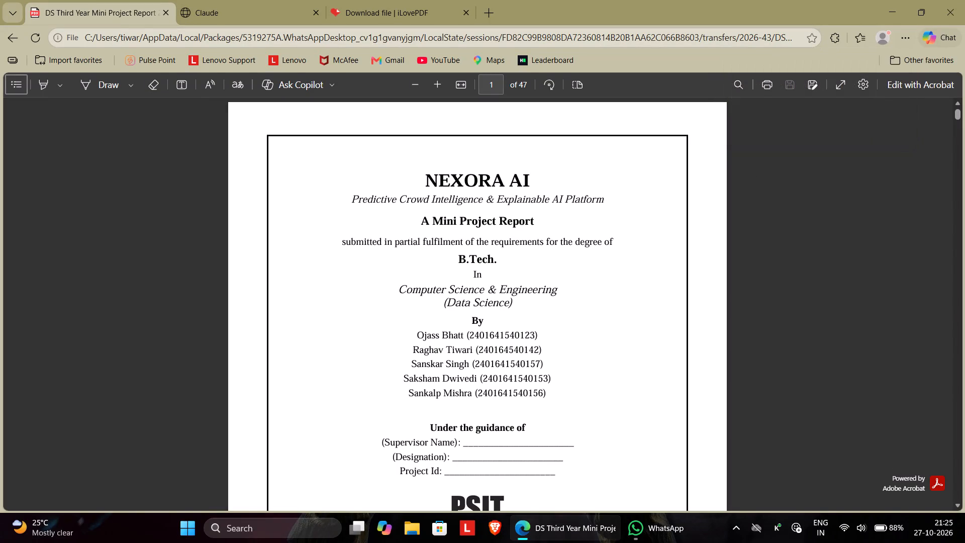
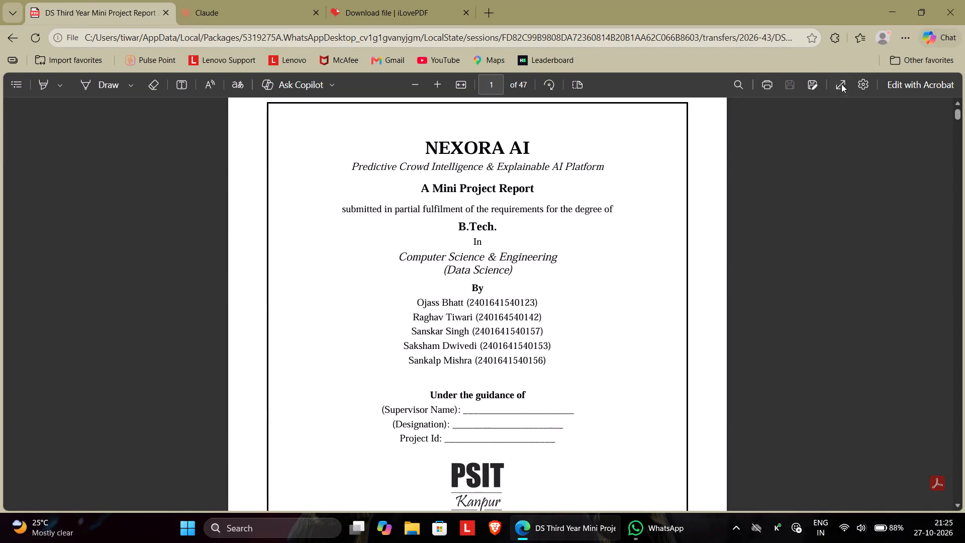
Open the Edit with Acrobat options for the NEXORA AI report to look at the available PDF editing tools.
click(856, 86)
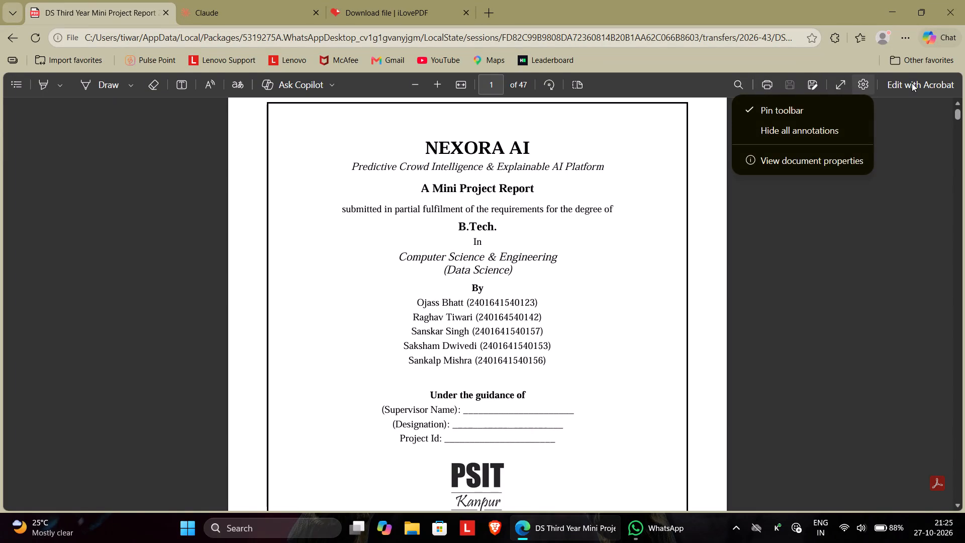
click(912, 83)
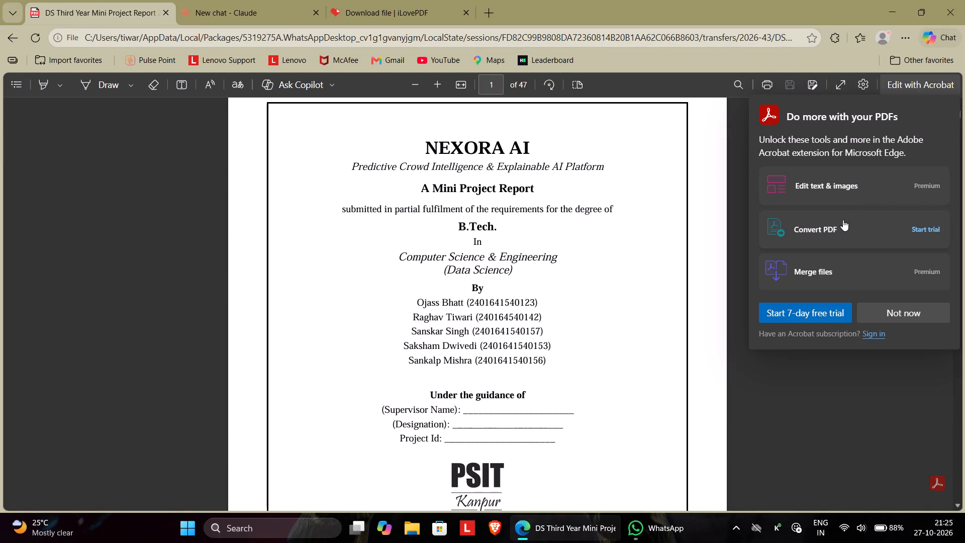
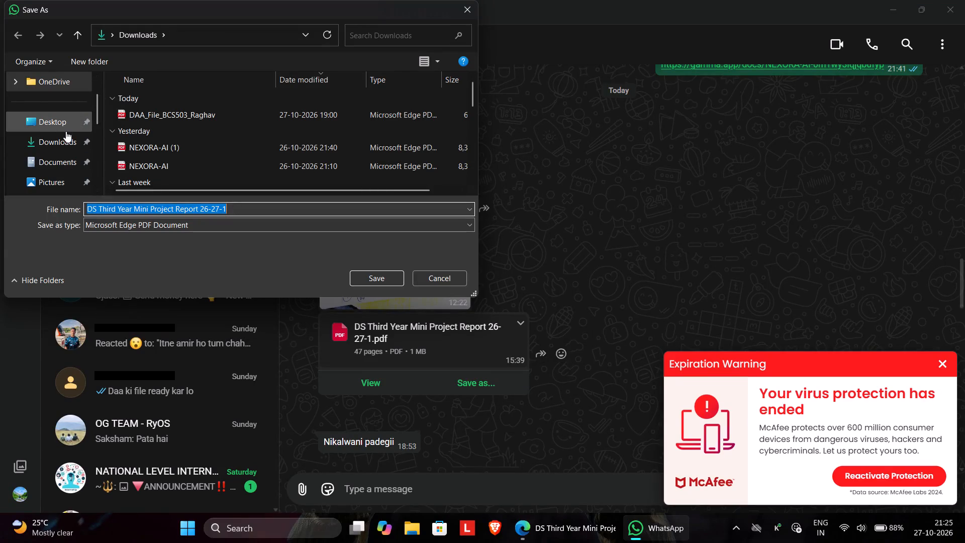
Choose the Downloads folder as the save location for the DS Third Year Mini Project Report 26-27-1 PDF.
click(70, 143)
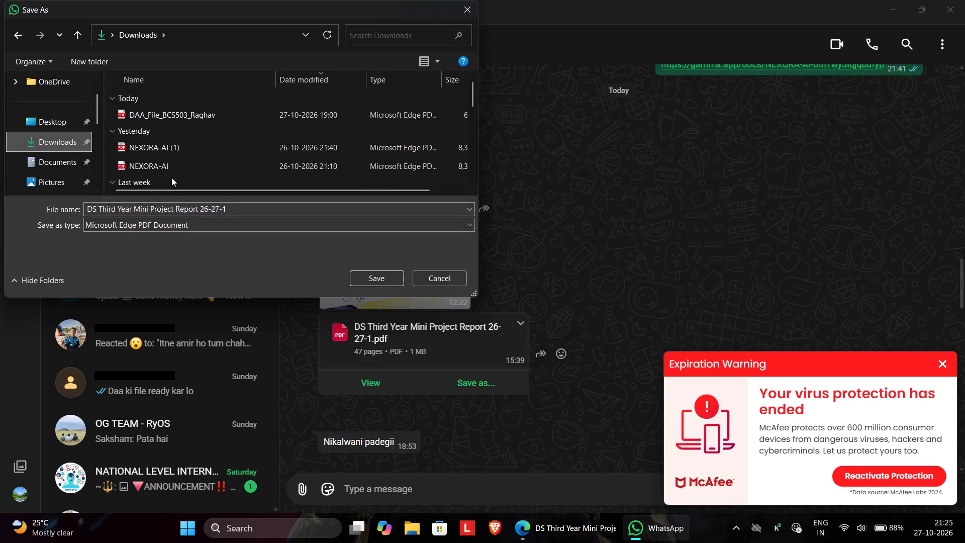
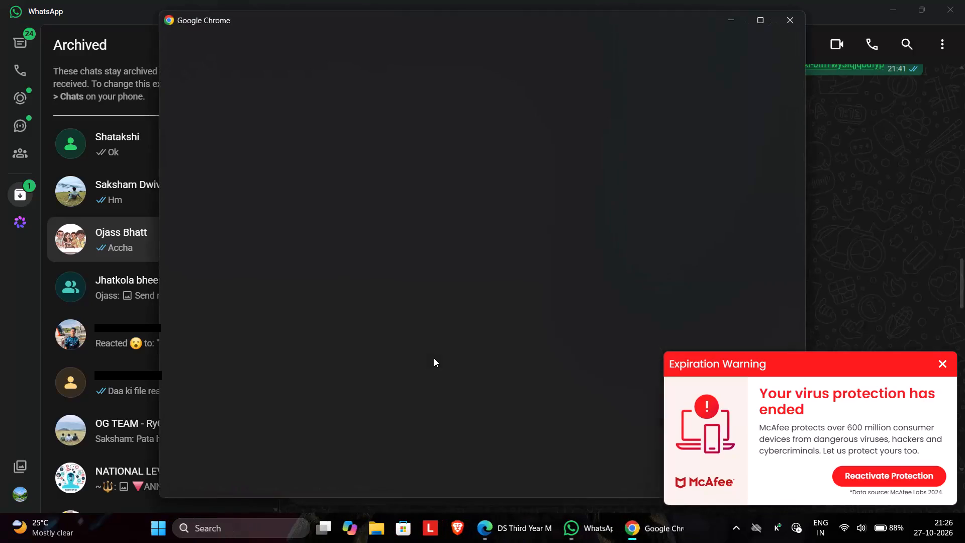
Open Chrome with the user's profile and activate the Google search box on the New Tab page.
click(295, 322)
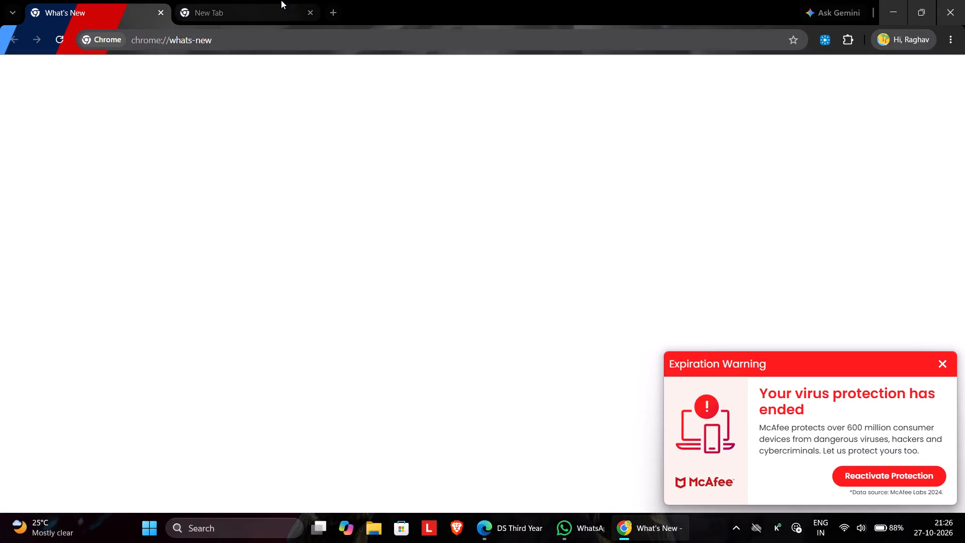
click(281, 0)
click(336, 249)
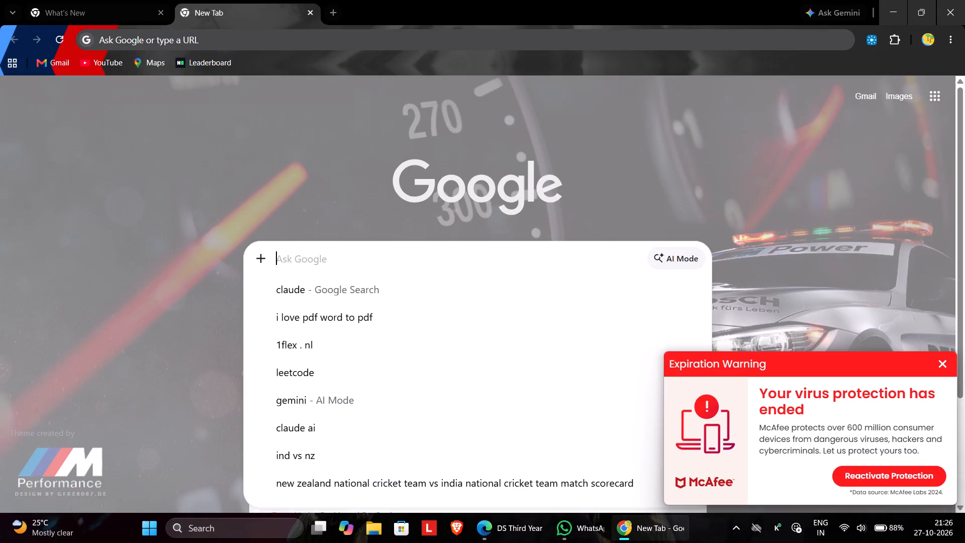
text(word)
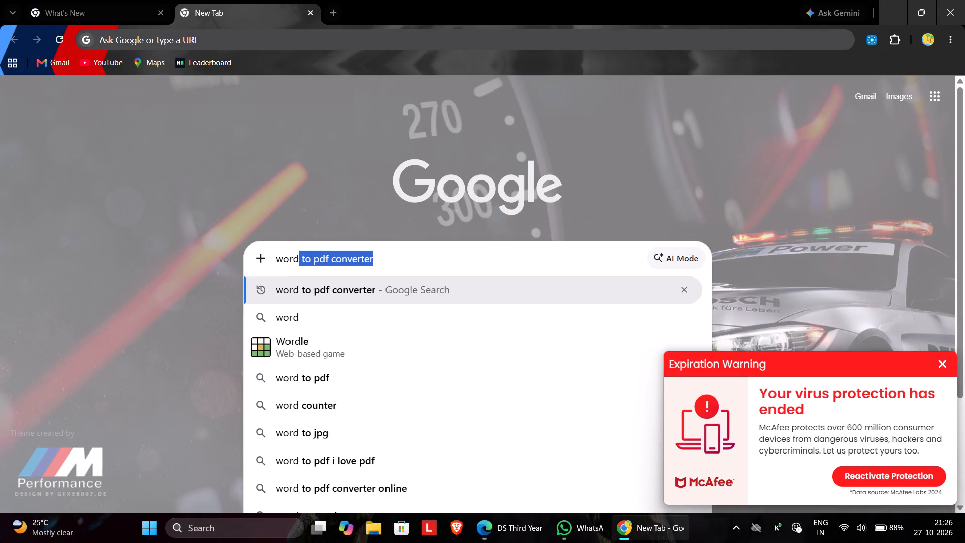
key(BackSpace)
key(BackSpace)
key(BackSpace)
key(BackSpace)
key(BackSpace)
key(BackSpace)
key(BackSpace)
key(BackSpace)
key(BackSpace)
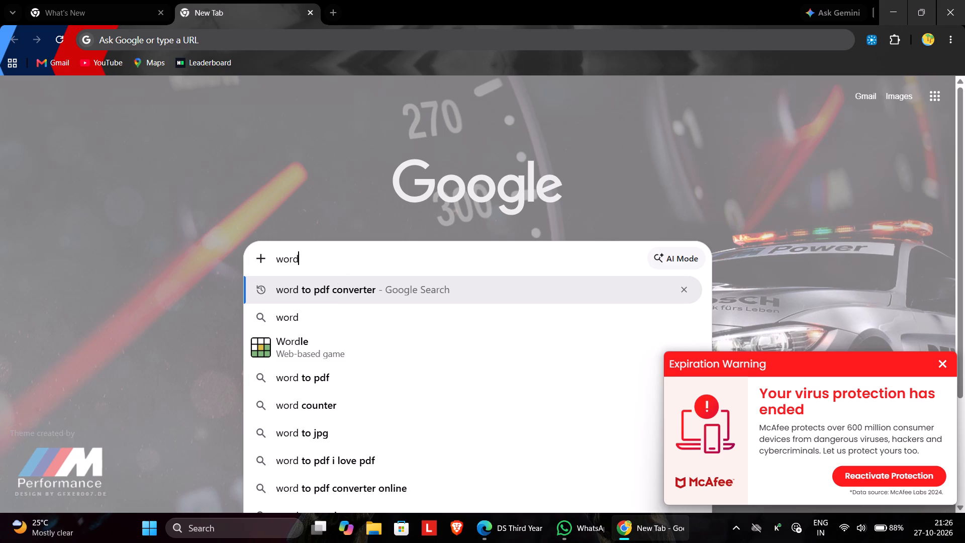
Enter pdf in the Google search box to look for a PDF tool.
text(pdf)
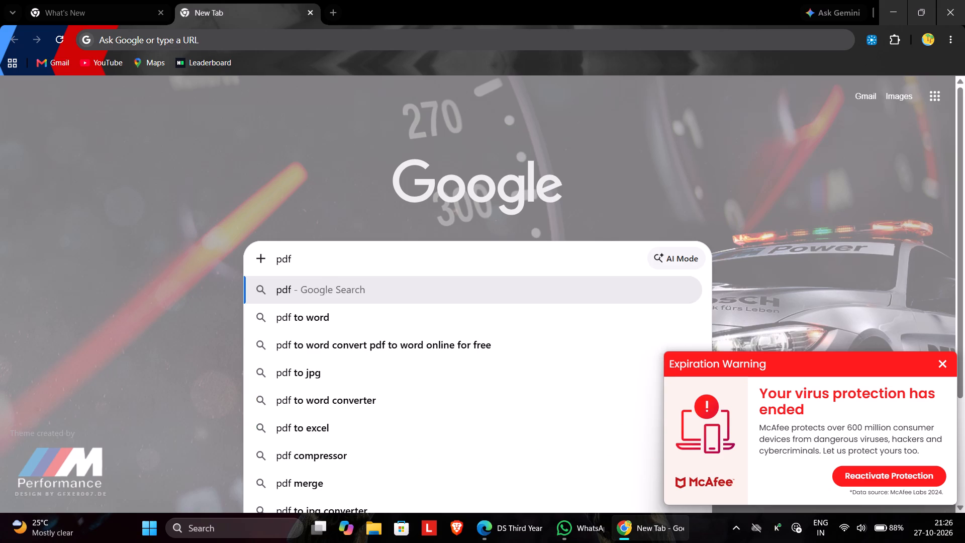
Search the web for "pdf to word" and open iLovePDF's PDF to Word converter.
click(328, 324)
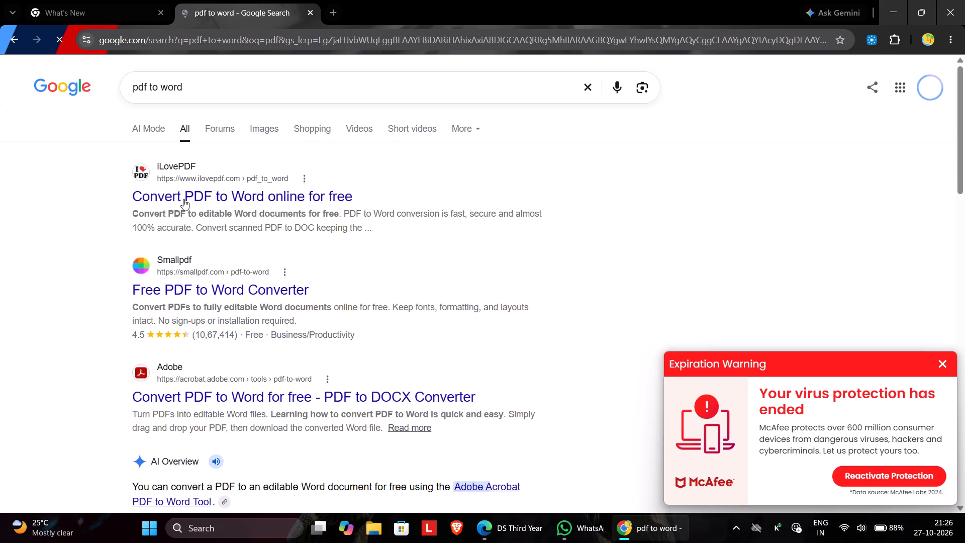
double_click(185, 196)
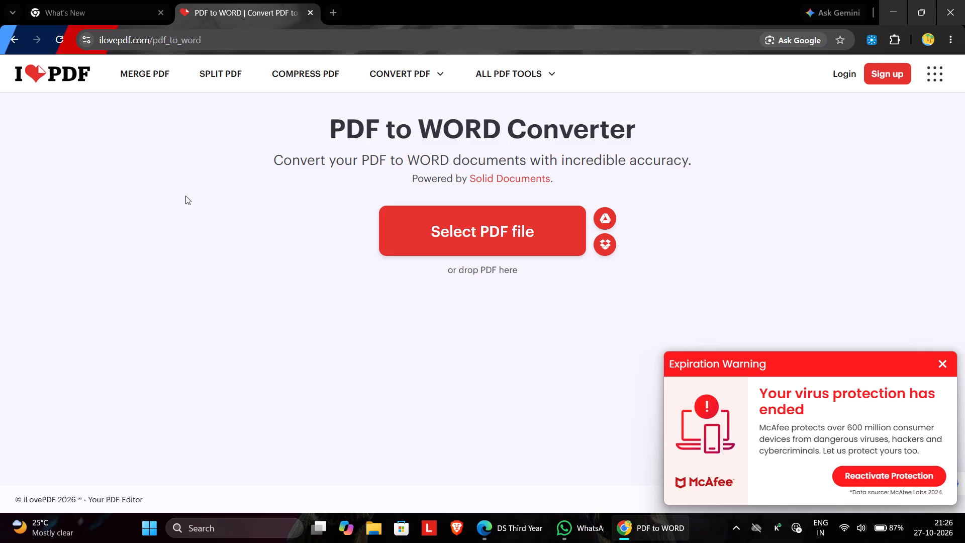
Upload the PDF "DS Third Year Mini Project Report 26-27-1" from the Downloads folder to the converter.
click(405, 230)
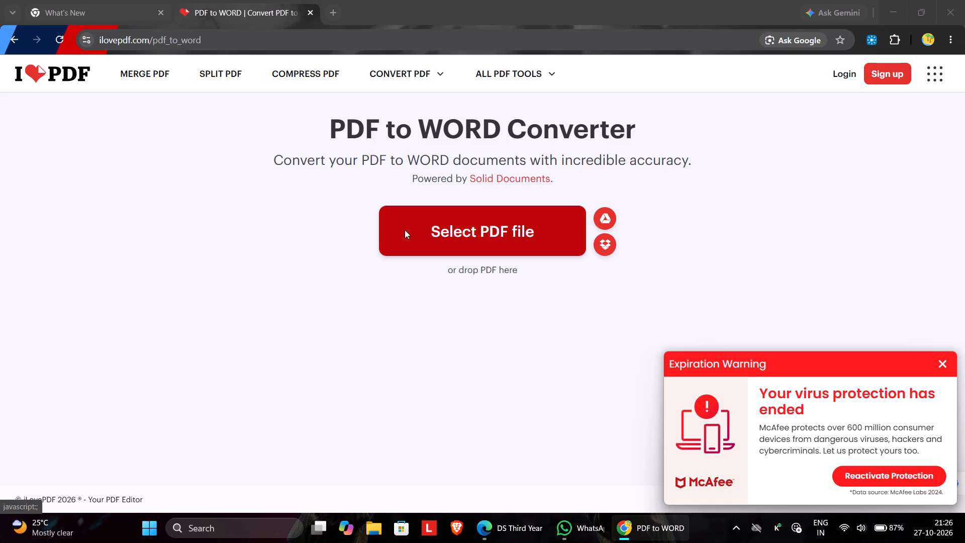
click(201, 121)
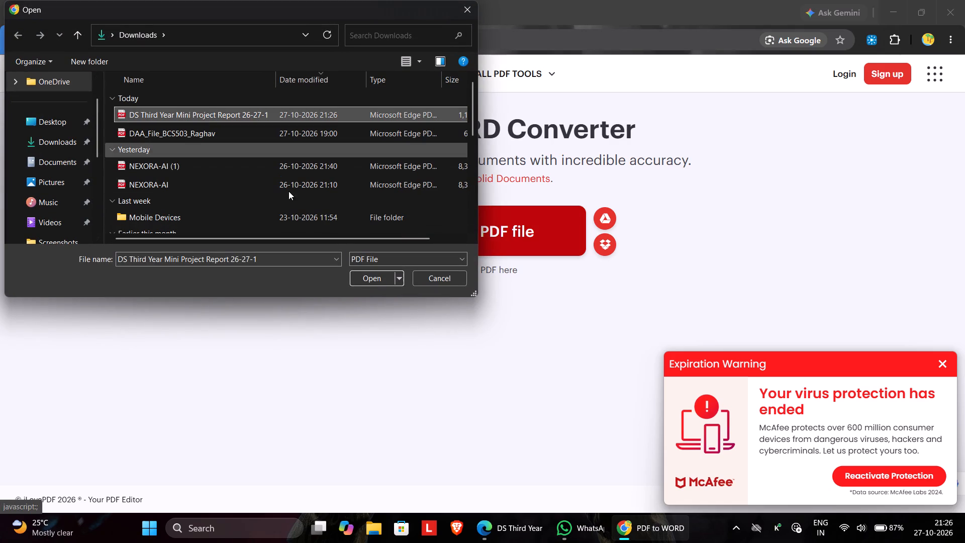
click(359, 279)
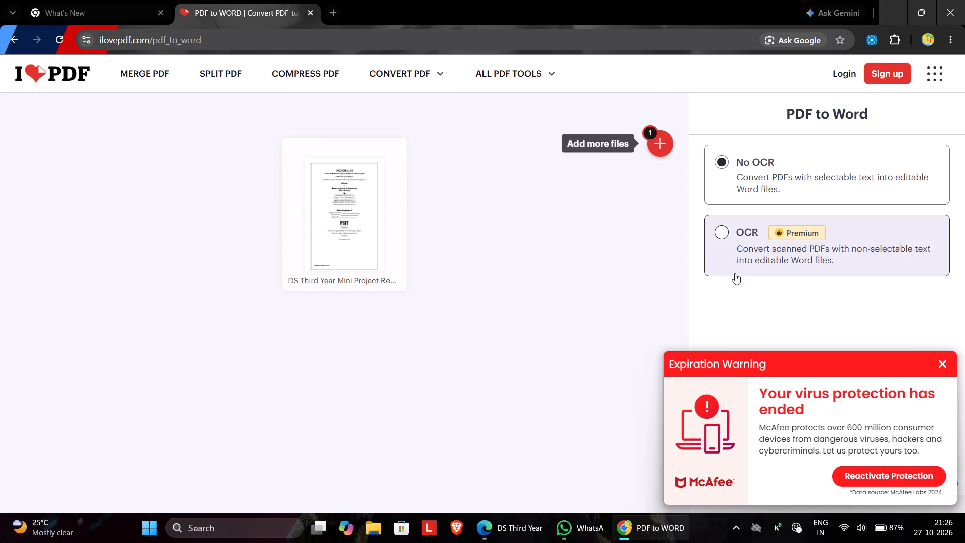
Dismiss the antivirus pop-up, convert the report to Word with No OCR, and download the converted document.
click(945, 363)
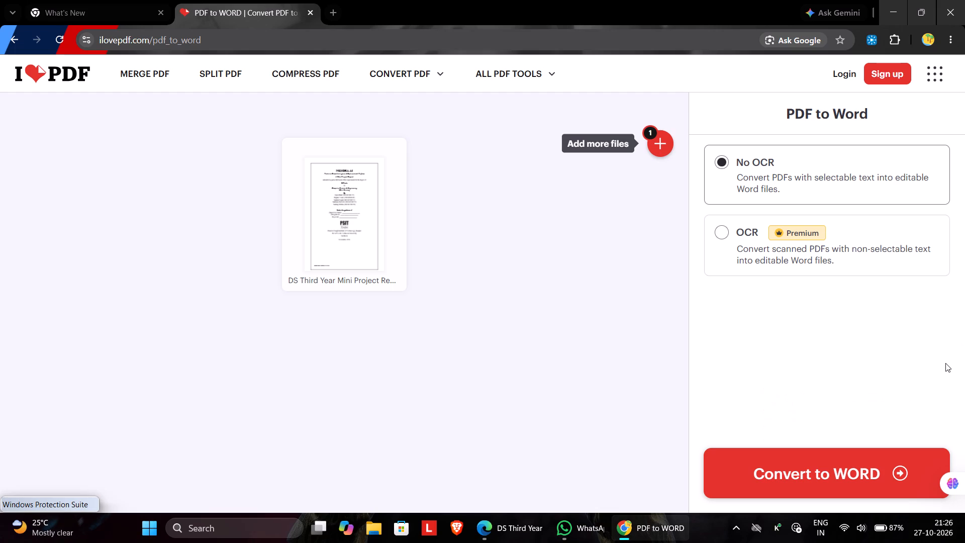
click(814, 479)
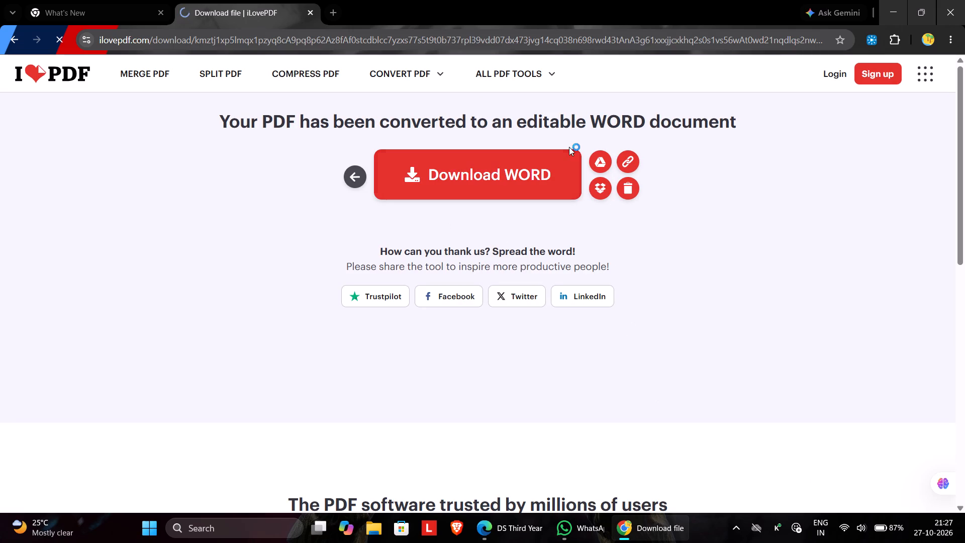
click(545, 170)
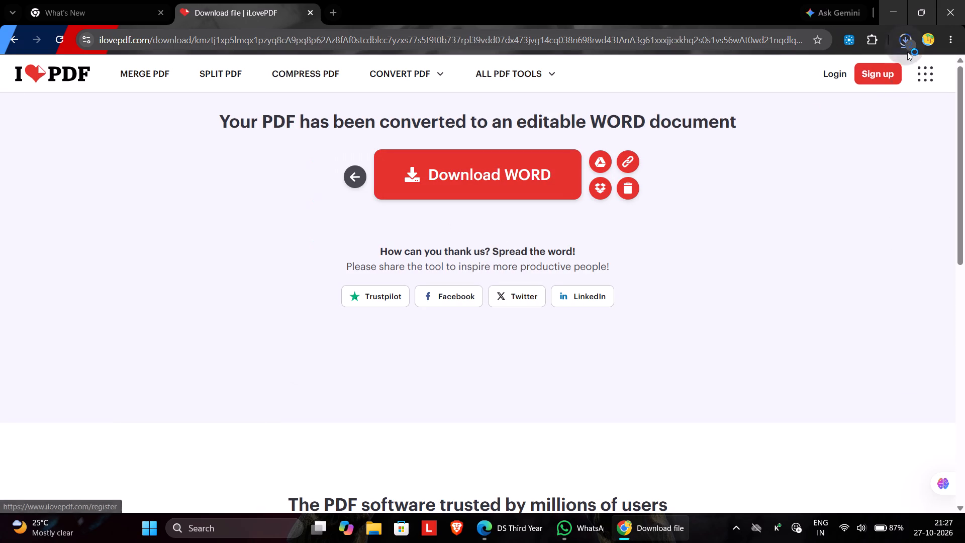
click(907, 50)
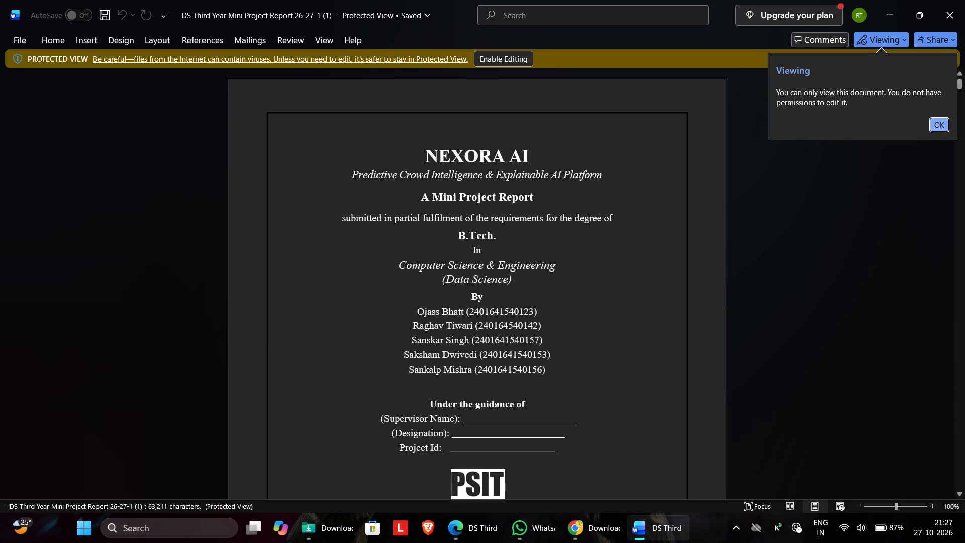
click(939, 127)
click(511, 58)
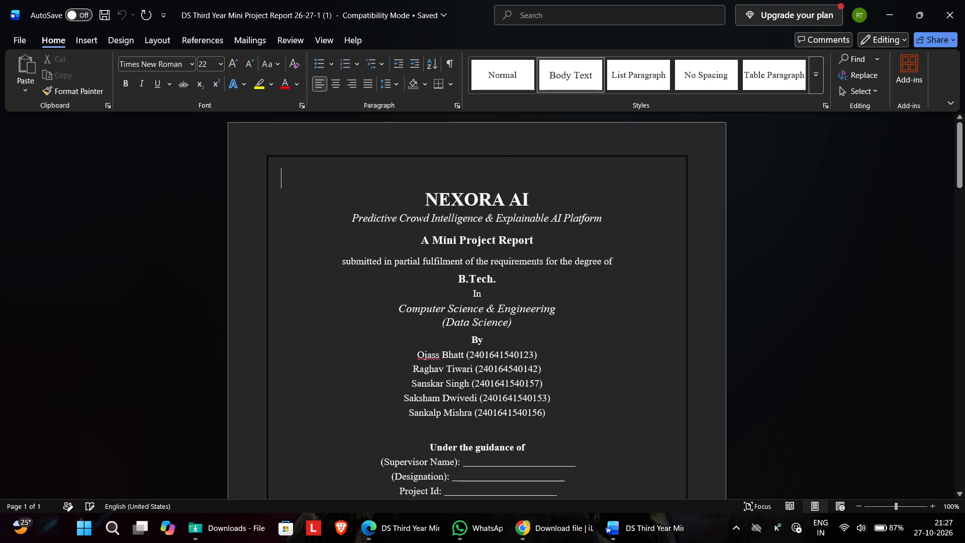
Replace the supervisor name placeholder under "Under the guidance of" with the supervisor's title and name on its own line, without the opening bracket.
scroll(501, 326, down, 2)
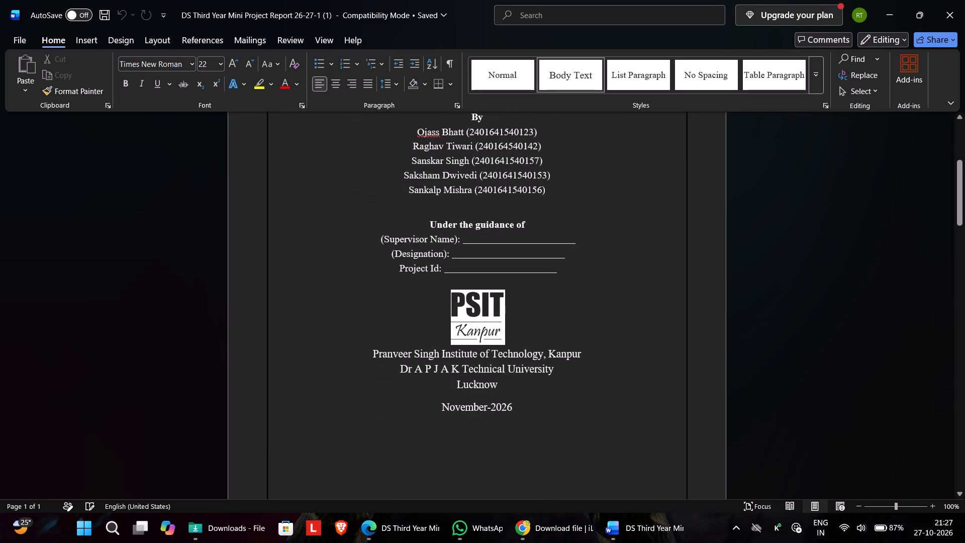
click(580, 240)
drag(580, 240, 406, 239)
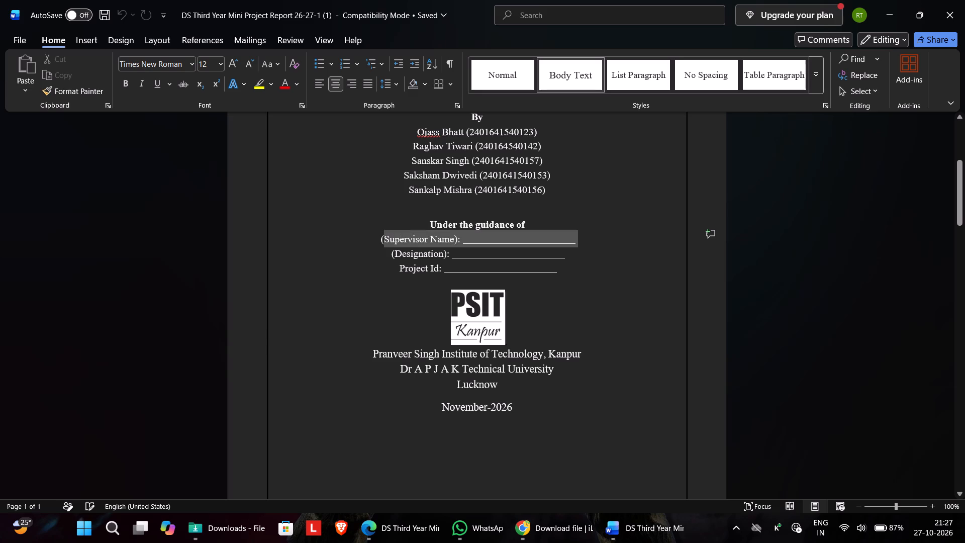
drag(406, 239, 400, 239)
key(BackSpace)
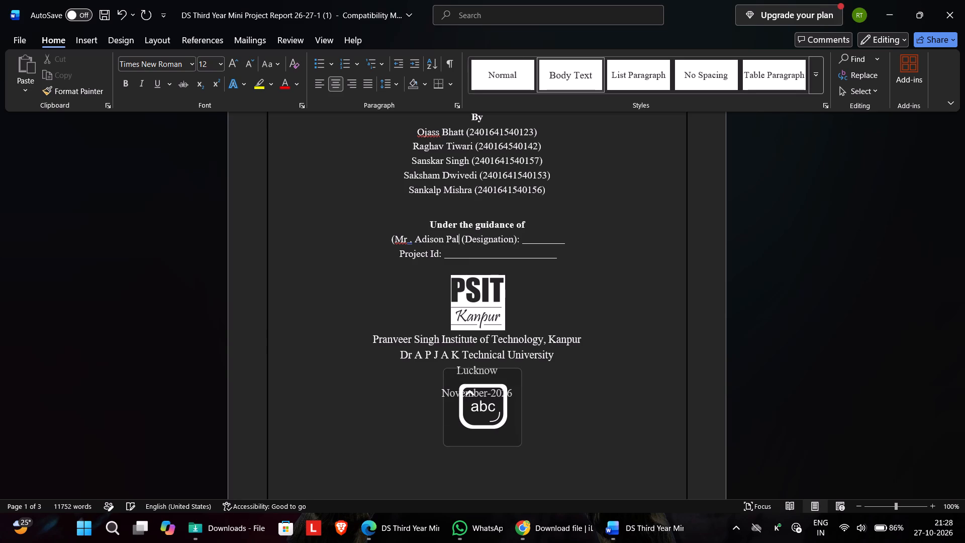
key(Return)
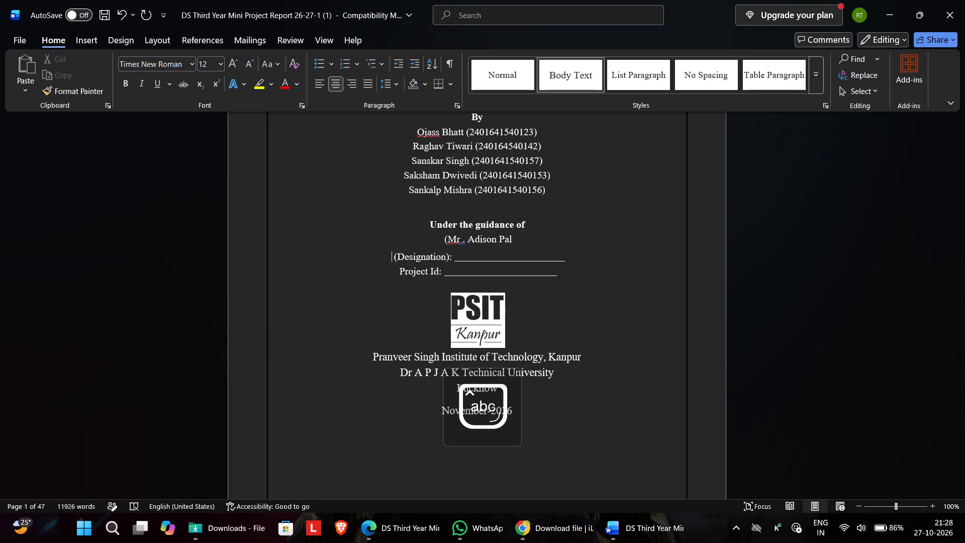
click(448, 238)
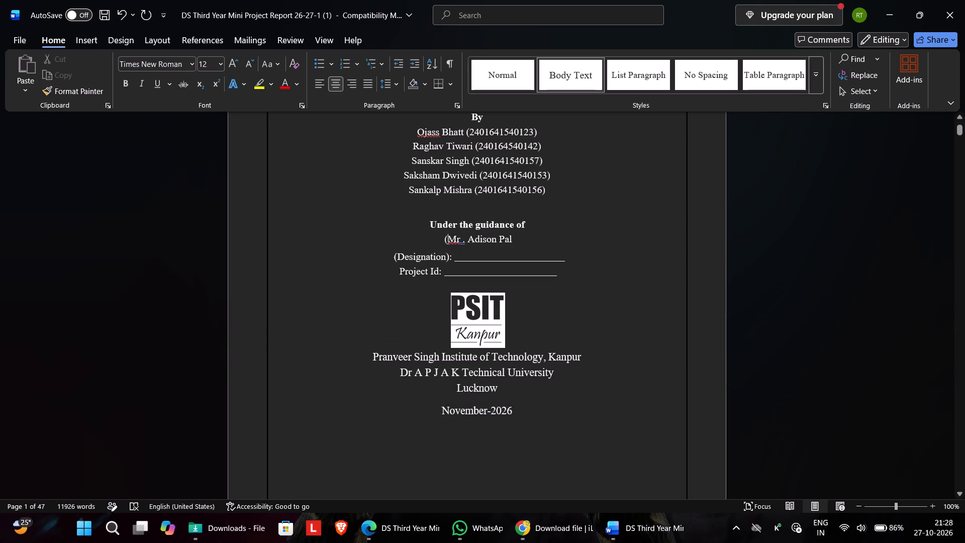
key(BackSpace)
Replace the designation placeholder with "Assistant Professor" on its own line above the Project Id, without the opening bracket.
drag(563, 257, 407, 261)
key(BackSpace)
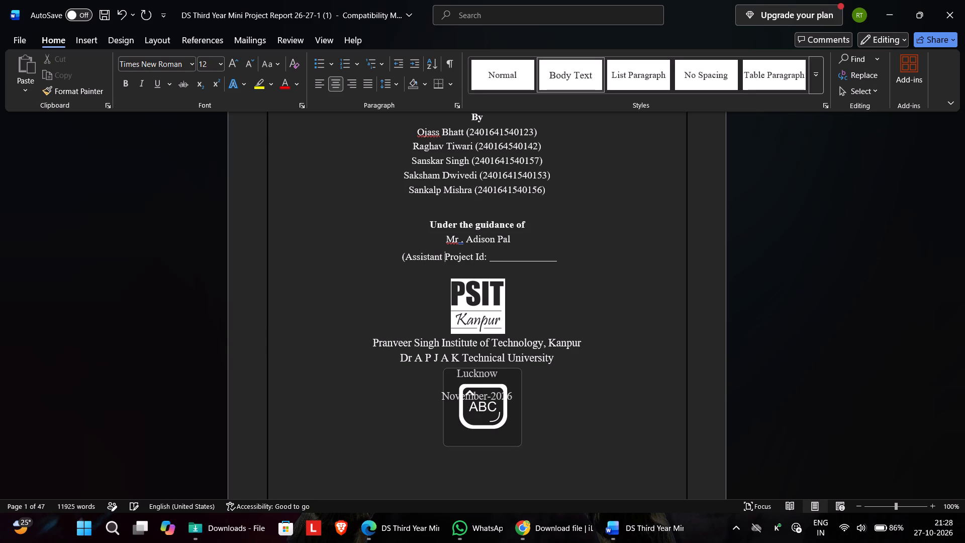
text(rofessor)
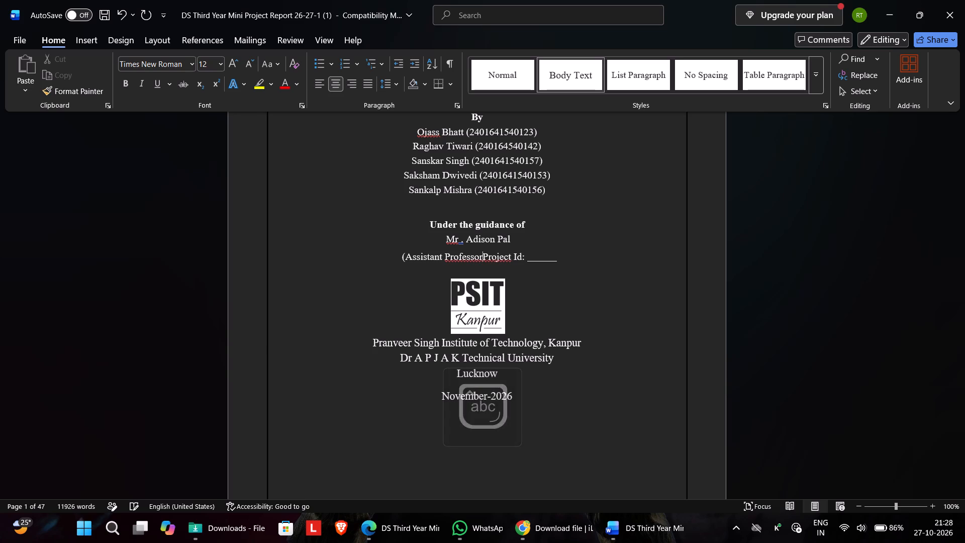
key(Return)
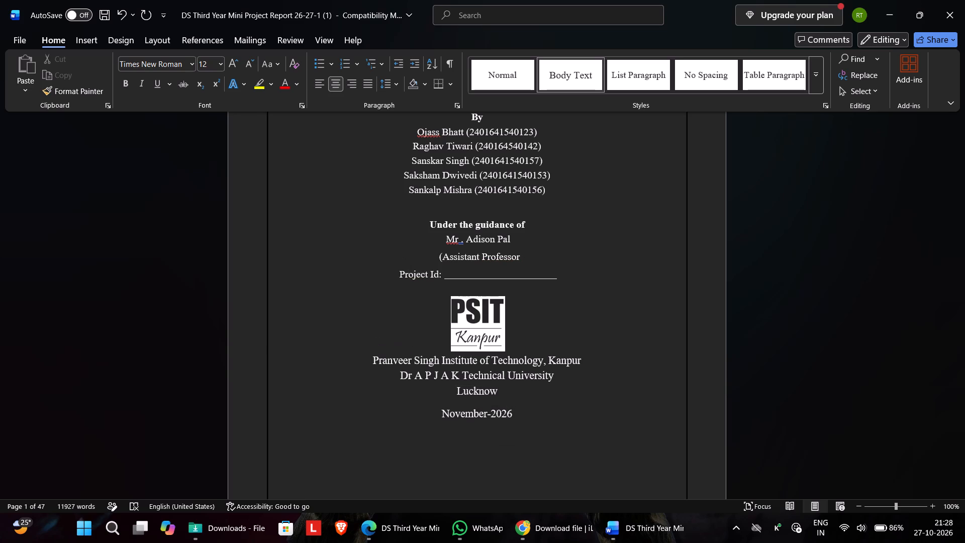
click(444, 256)
key(BackSpace)
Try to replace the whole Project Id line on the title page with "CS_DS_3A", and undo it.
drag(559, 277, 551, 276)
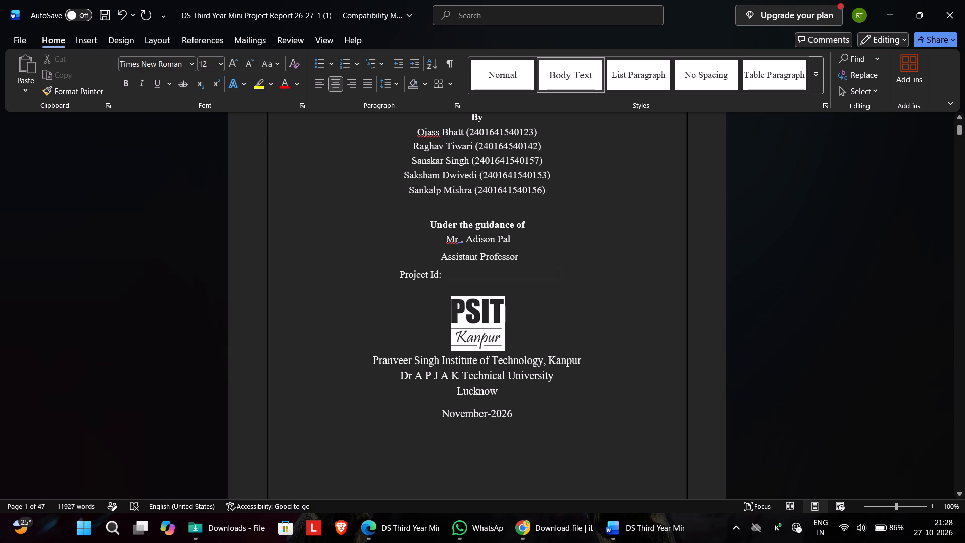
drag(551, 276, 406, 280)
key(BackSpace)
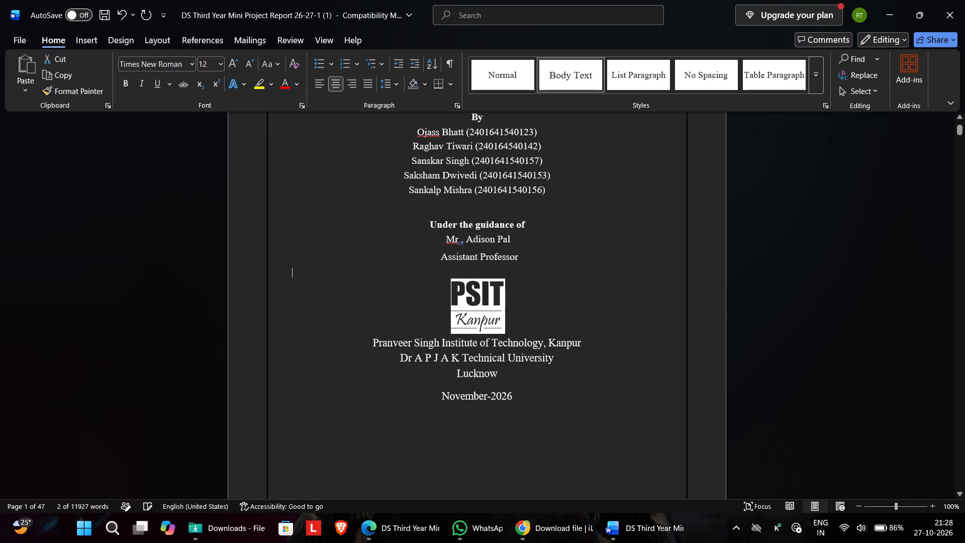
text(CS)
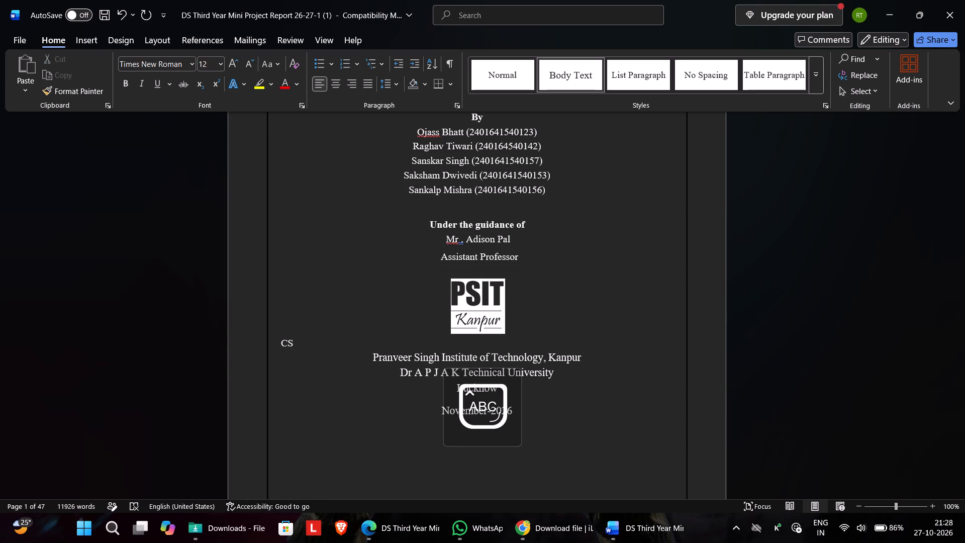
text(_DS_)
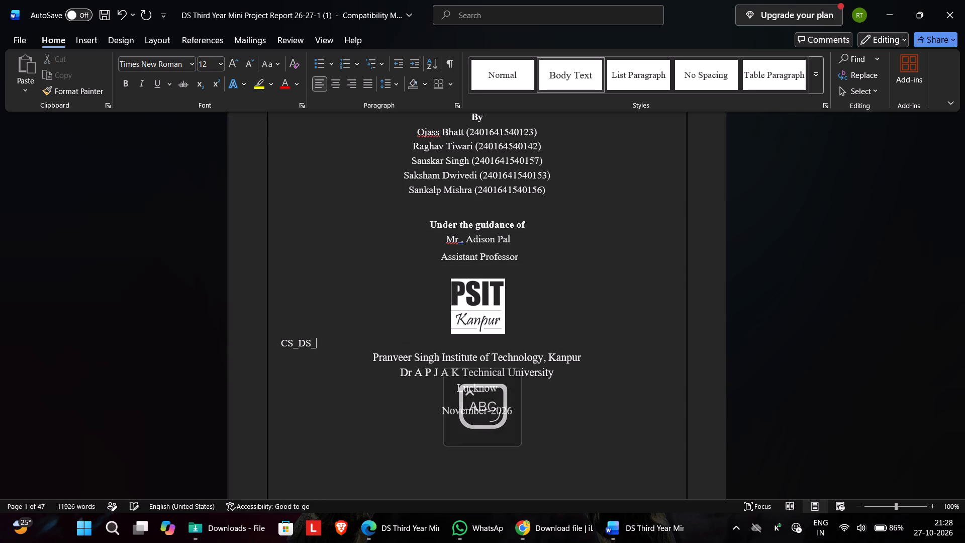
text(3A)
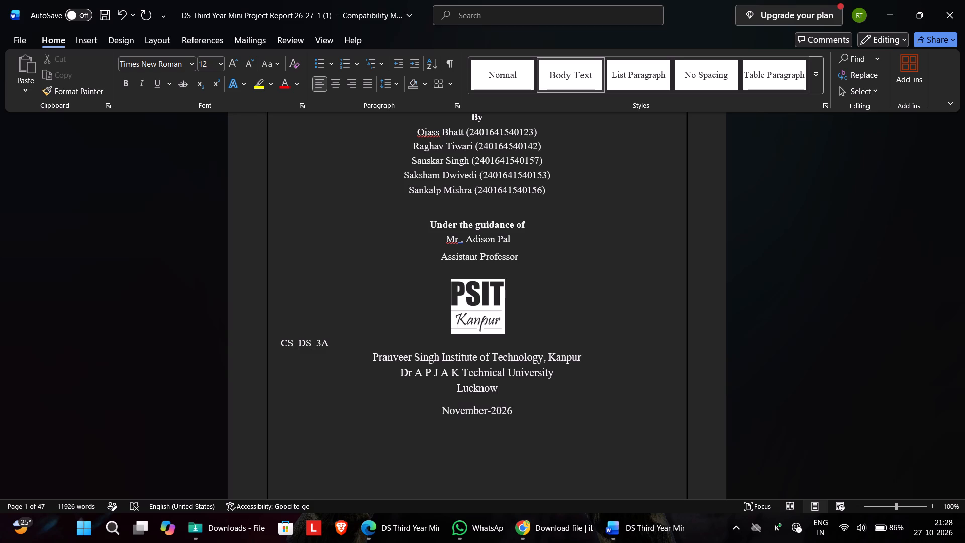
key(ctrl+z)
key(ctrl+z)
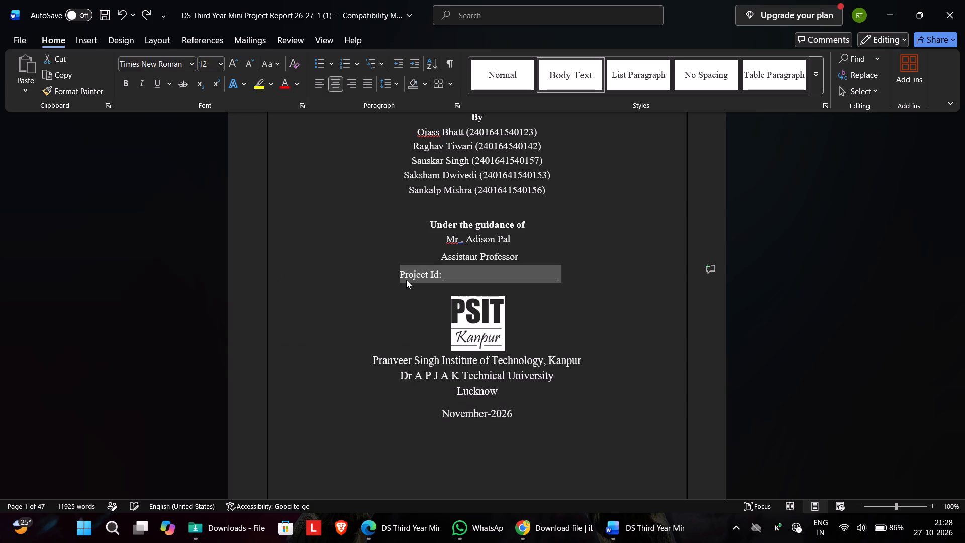
Replace the Project Id line below "Assistant Professor" with the project code "CS_DS_3A_06".
click(426, 274)
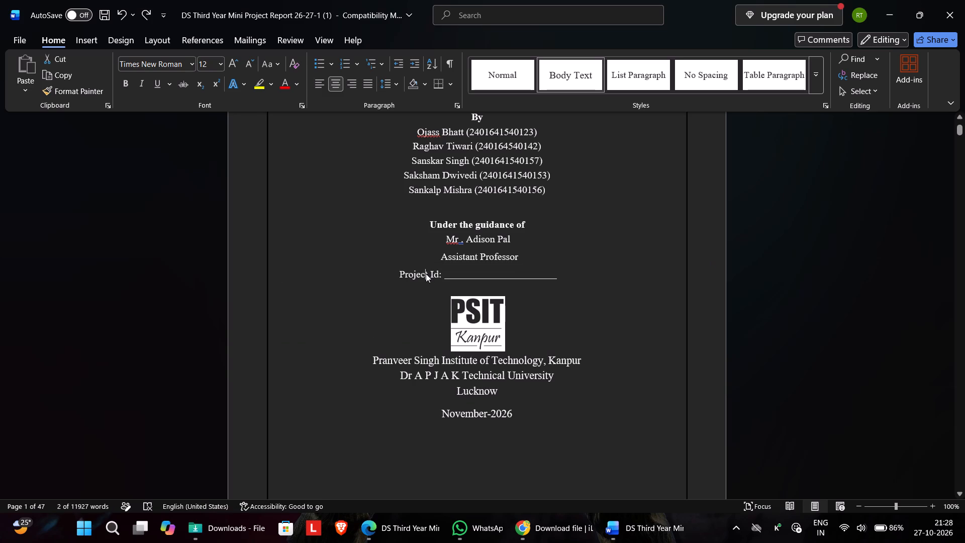
drag(557, 275, 498, 268)
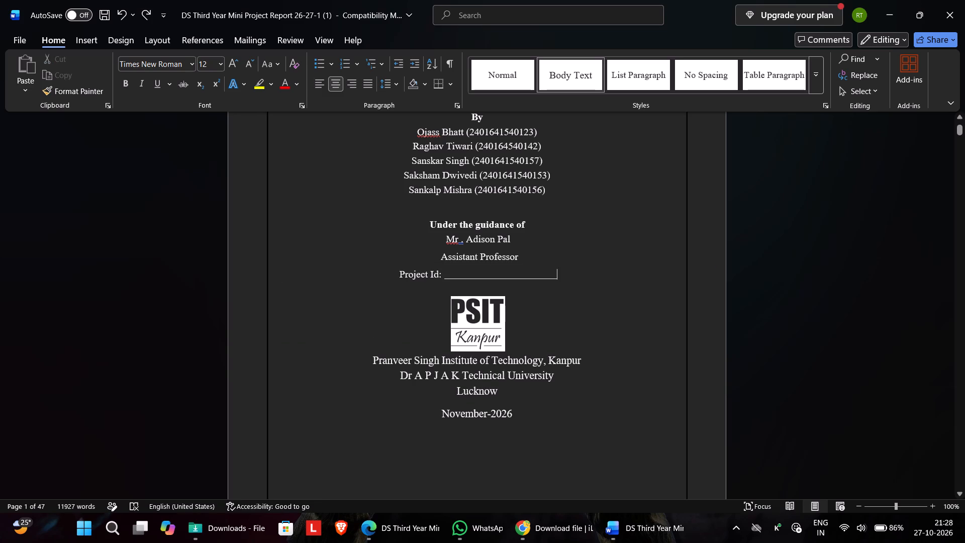
drag(498, 268, 413, 276)
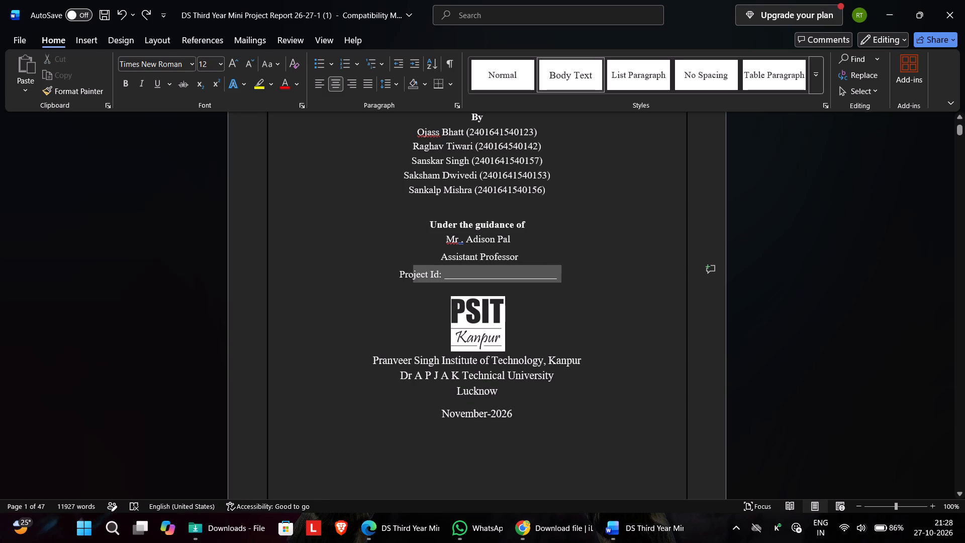
drag(413, 276, 410, 276)
key(BackSpace)
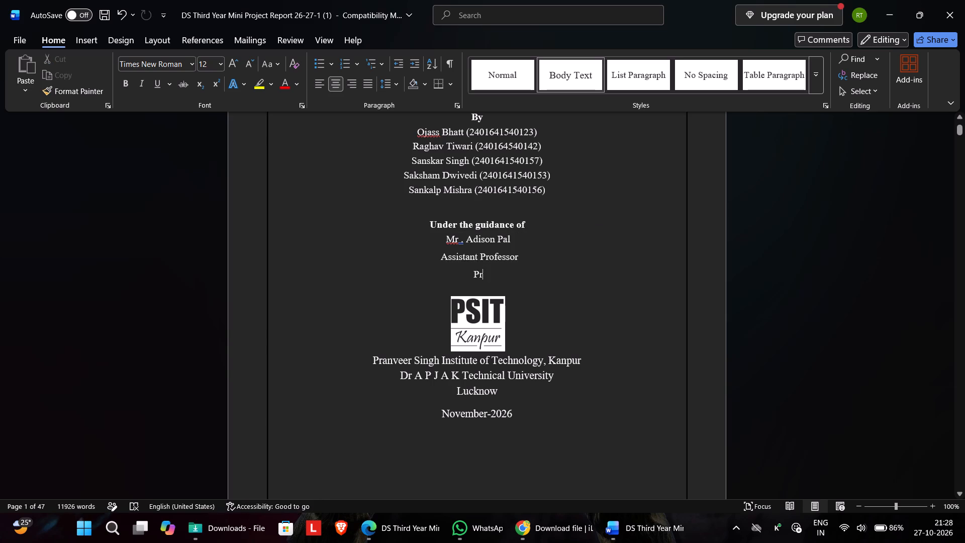
key(space)
text(CS)
key(space)
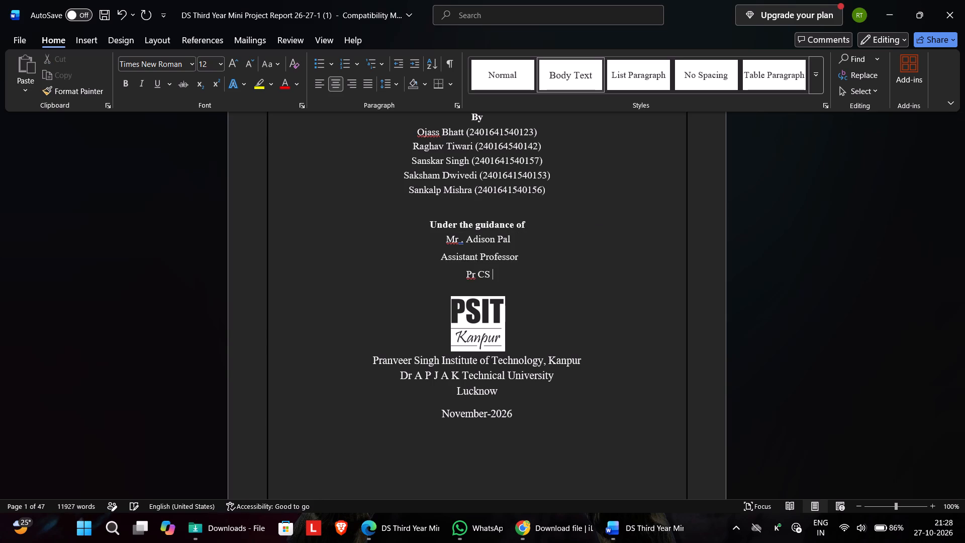
key(BackSpace)
key(shift+underscore)
text(DS)
text(_3A)
key(shift+underscore)
text(06)
key(Left)
key(Left)
key(Left)
key(Left)
key(Left)
key(Left)
key(Left)
key(Left)
key(Left)
key(Left)
key(Left)
key(Left)
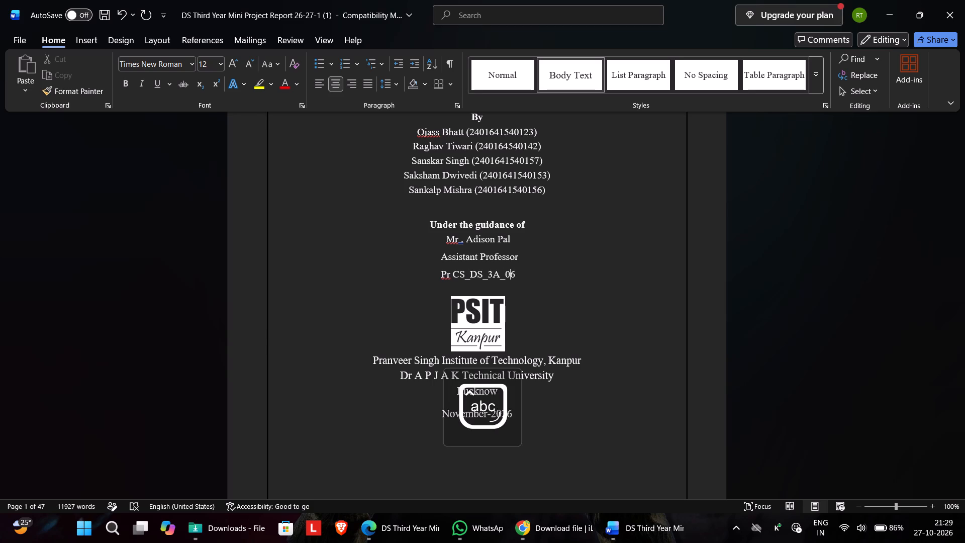
key(BackSpace)
key(BackSpace)
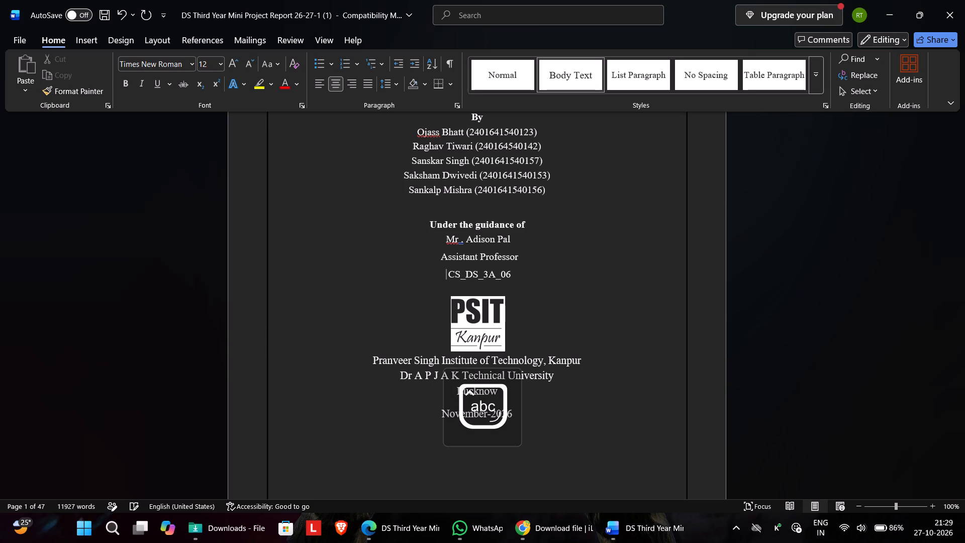
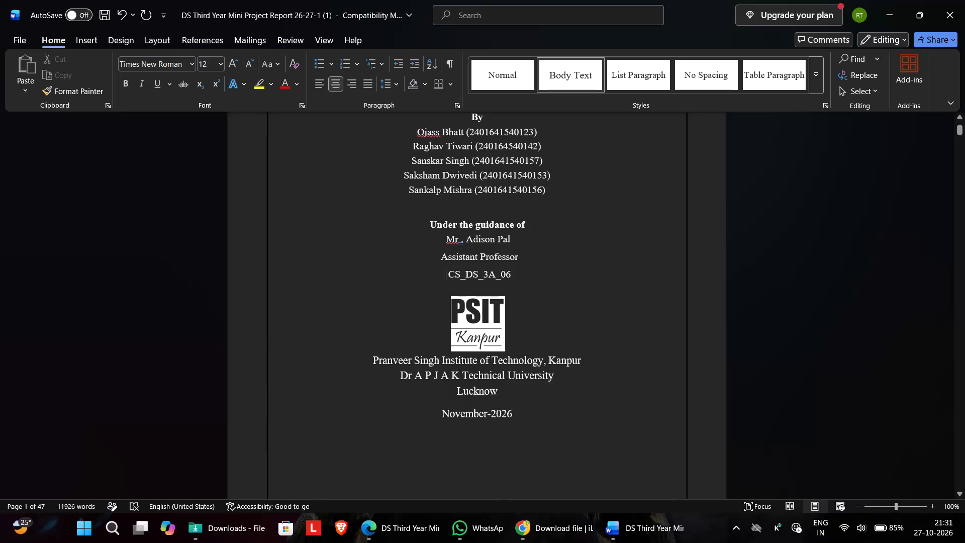
Fill the "Name of Supervisor" blank on the Certificate page with the supervisor's name without a title, keeping "Designation:" on its own line.
scroll(539, 388, down, 2)
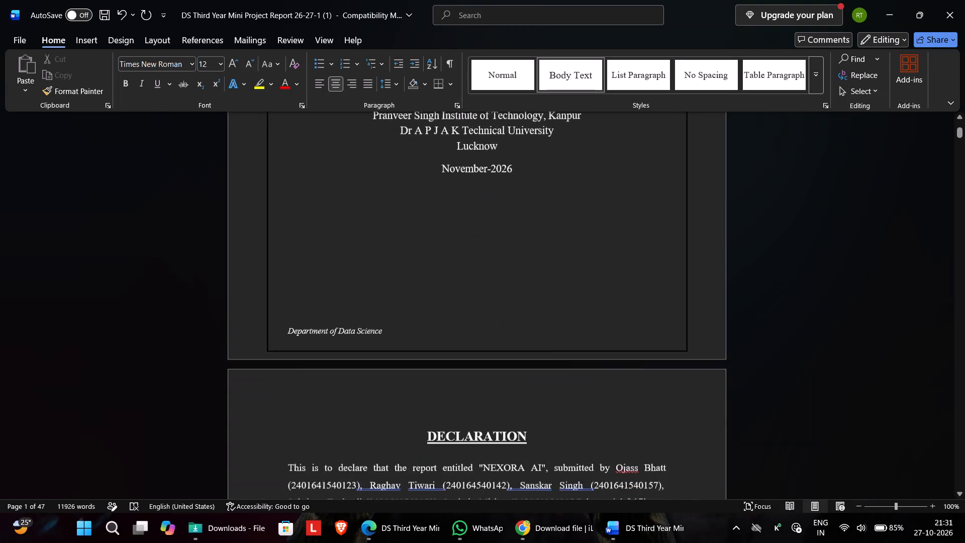
scroll(539, 388, down, 3)
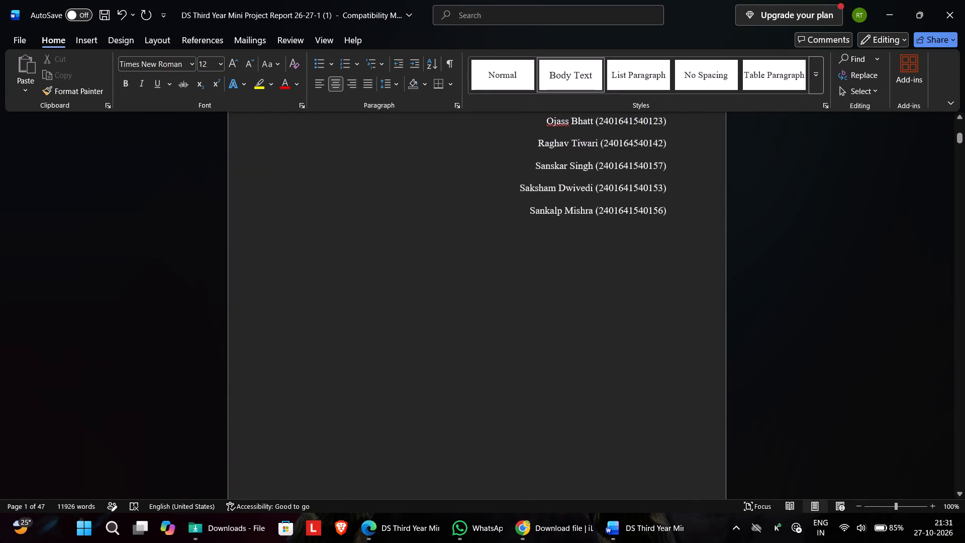
scroll(539, 388, down, 2)
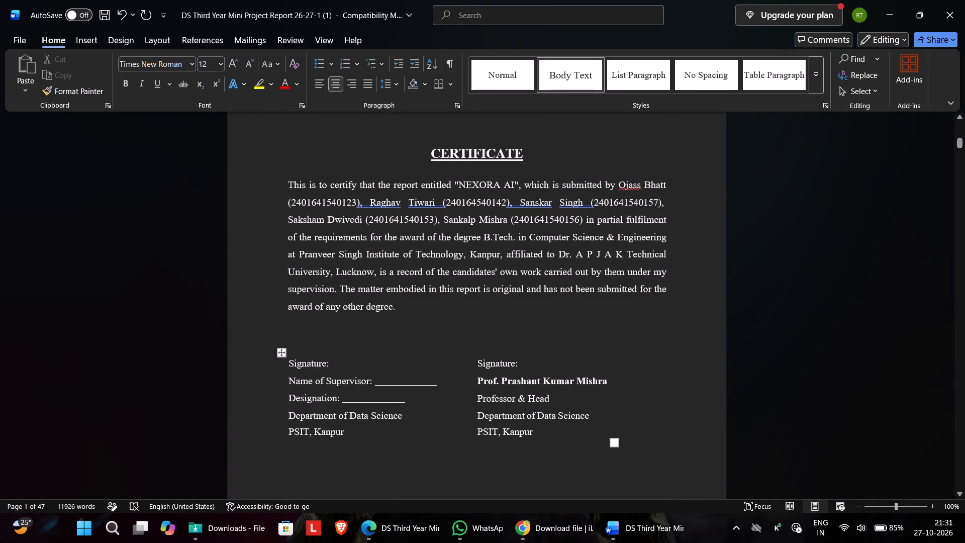
scroll(539, 388, down, 1)
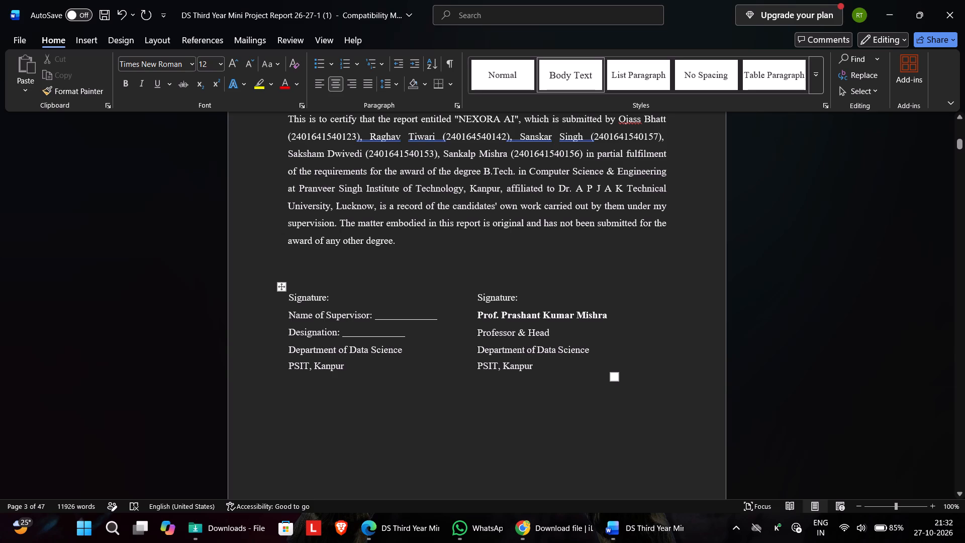
drag(438, 317, 377, 319)
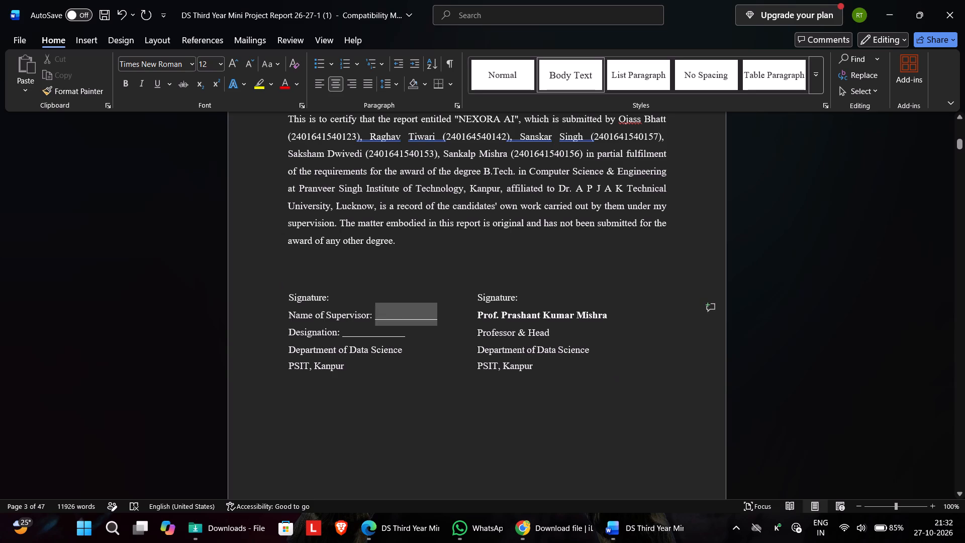
drag(377, 319, 374, 319)
key(BackSpace)
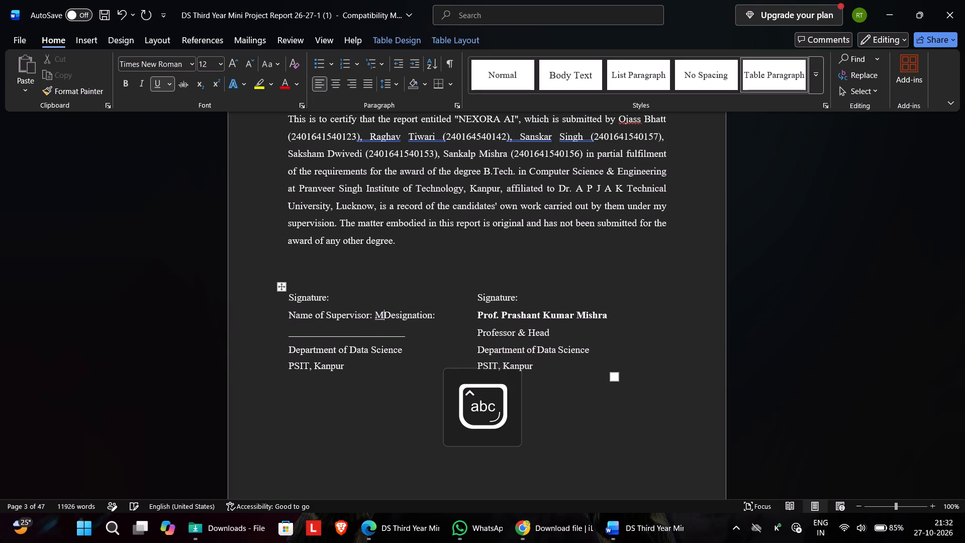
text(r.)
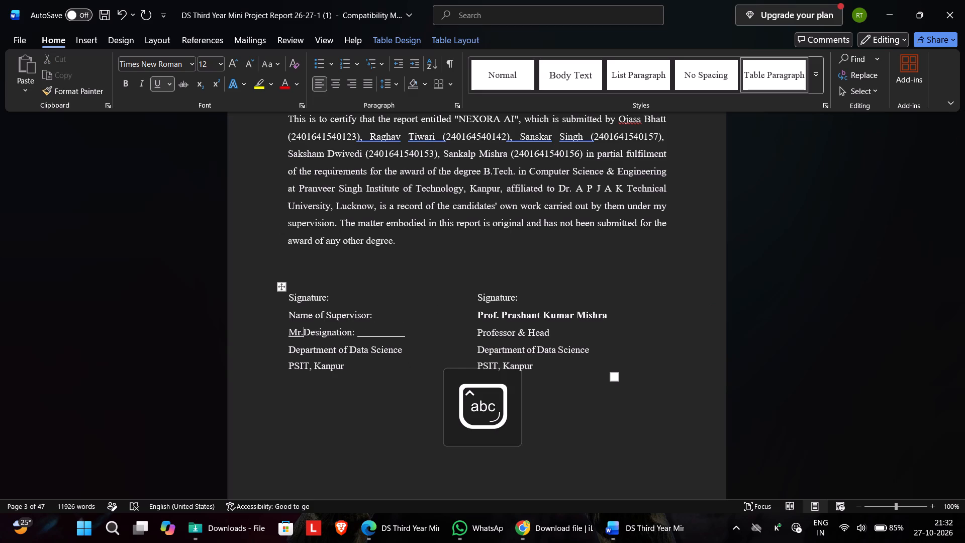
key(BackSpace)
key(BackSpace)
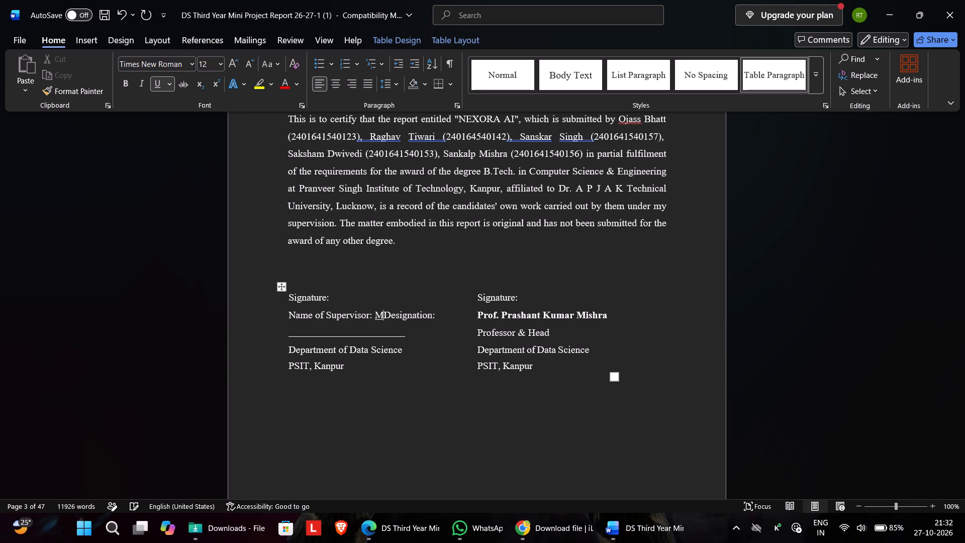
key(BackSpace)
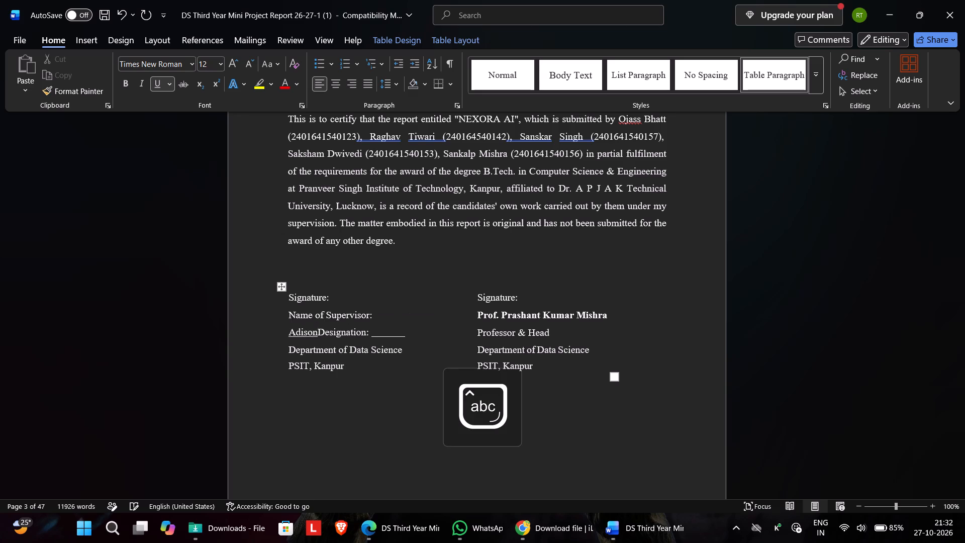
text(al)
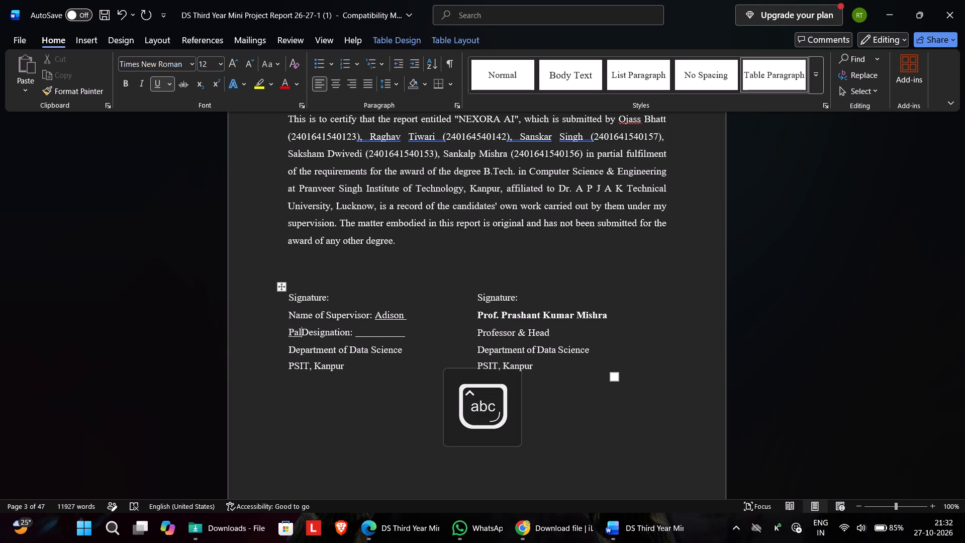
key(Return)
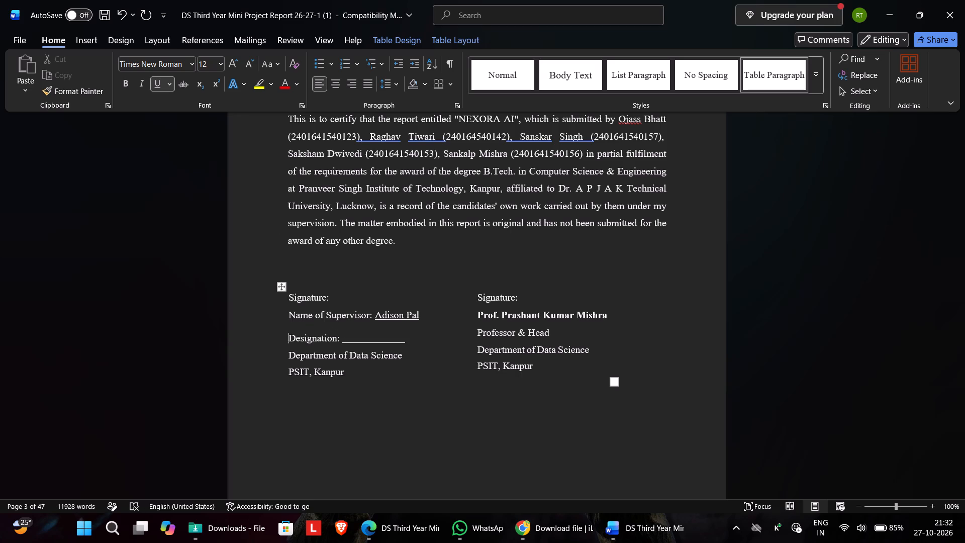
Remove the underline from the supervisor's name on the Certificate page and make the name bold.
drag(423, 312, 384, 313)
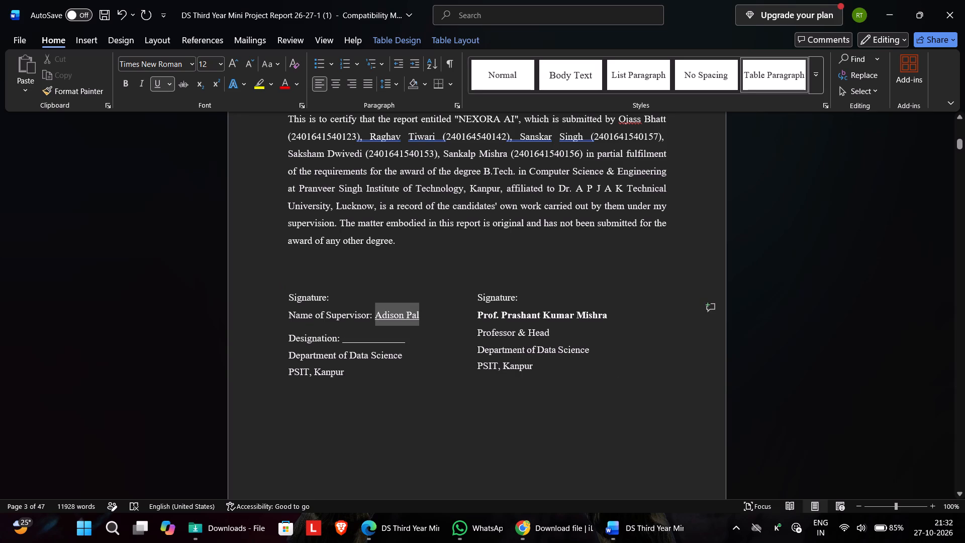
drag(384, 313, 374, 313)
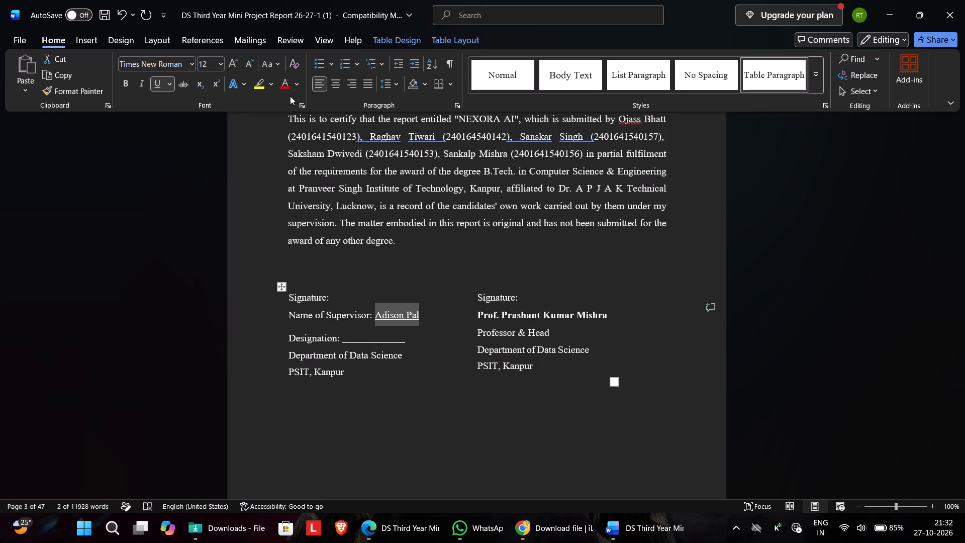
click(154, 82)
click(120, 83)
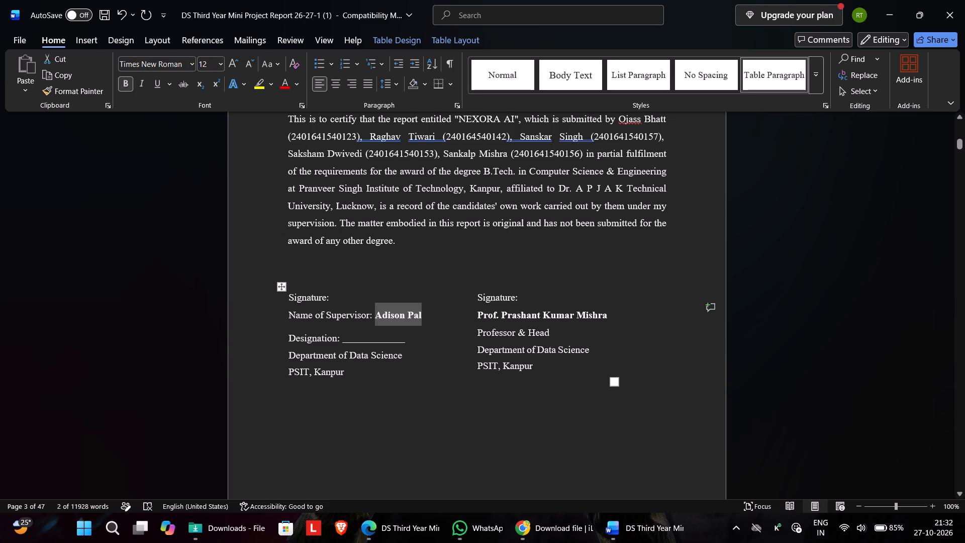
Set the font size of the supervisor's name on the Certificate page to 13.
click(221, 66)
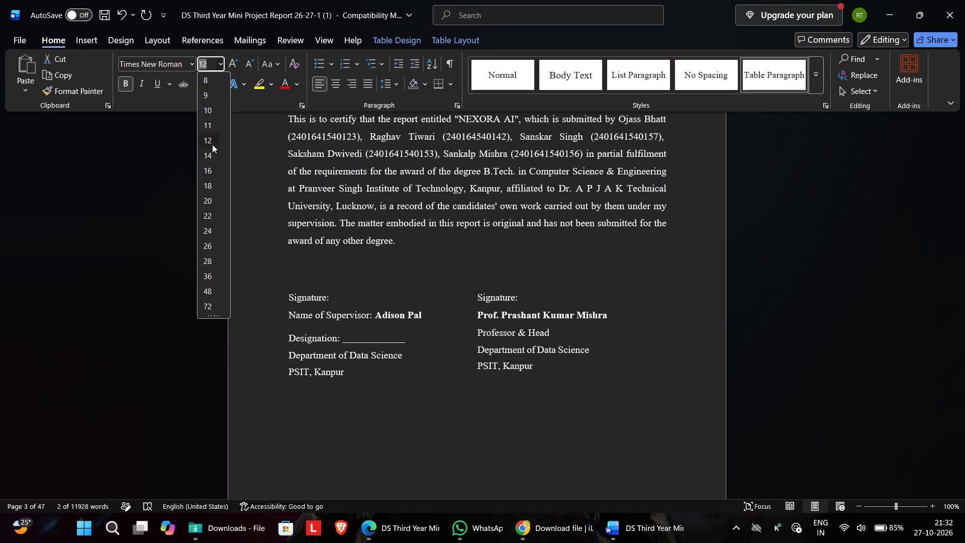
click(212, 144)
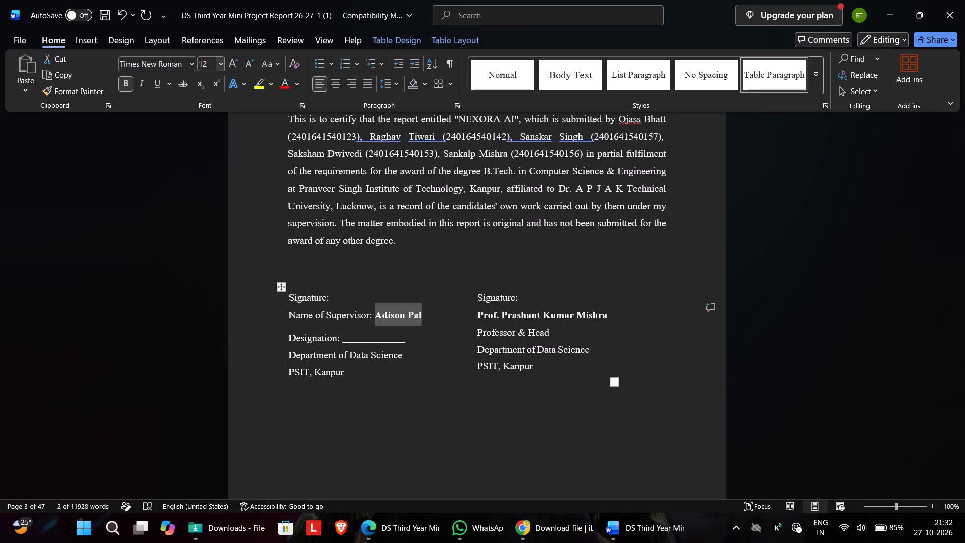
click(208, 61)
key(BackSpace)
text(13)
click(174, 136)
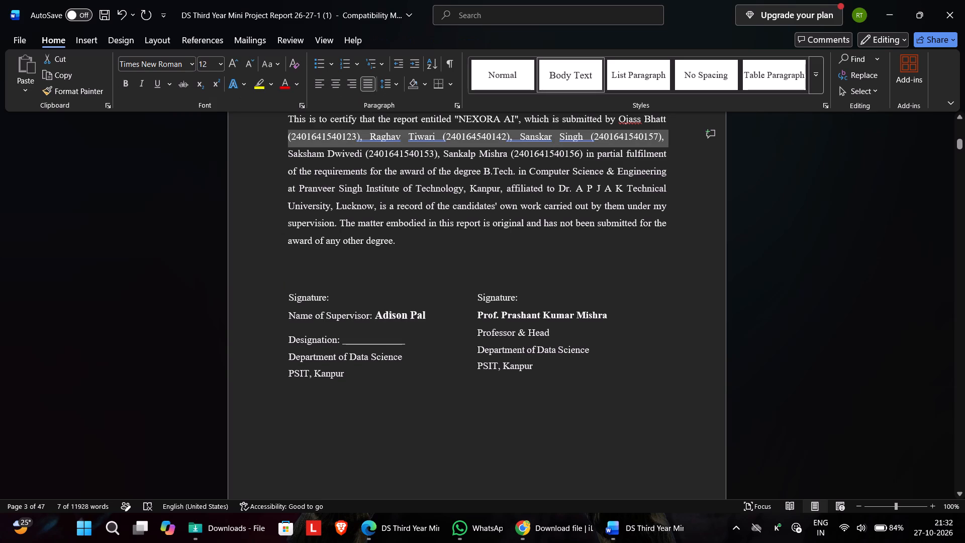
Set the font size of the supervisor's name on the Certificate page to 12, keeping it bold.
drag(431, 313, 398, 313)
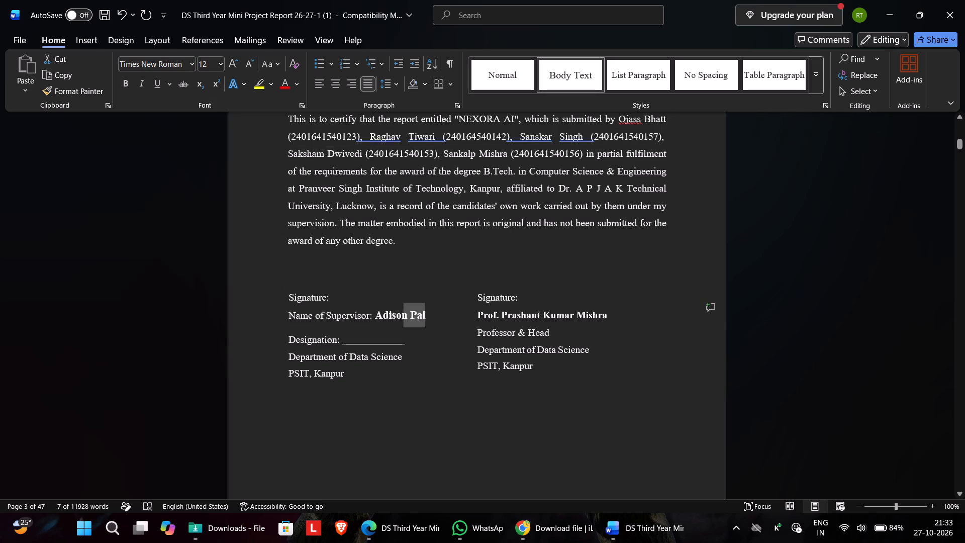
drag(398, 313, 383, 314)
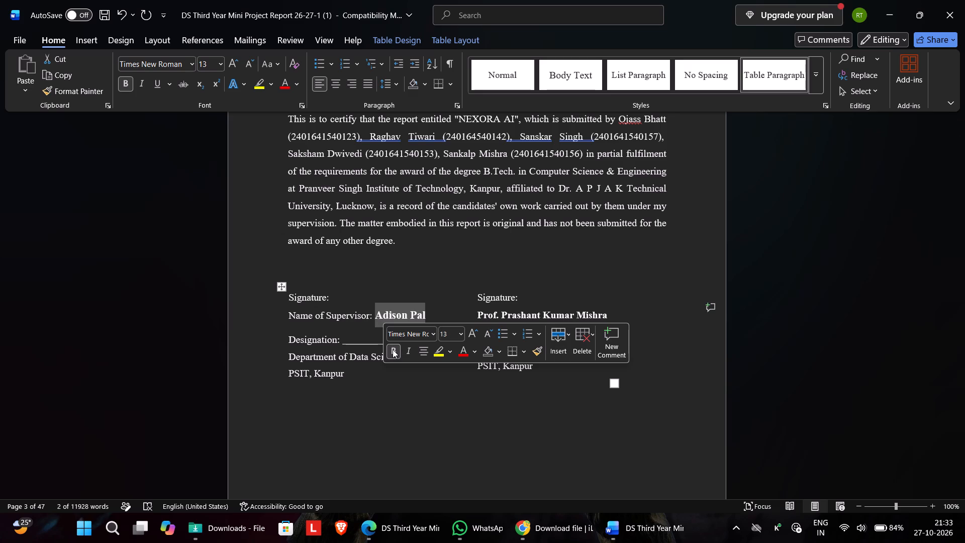
click(393, 349)
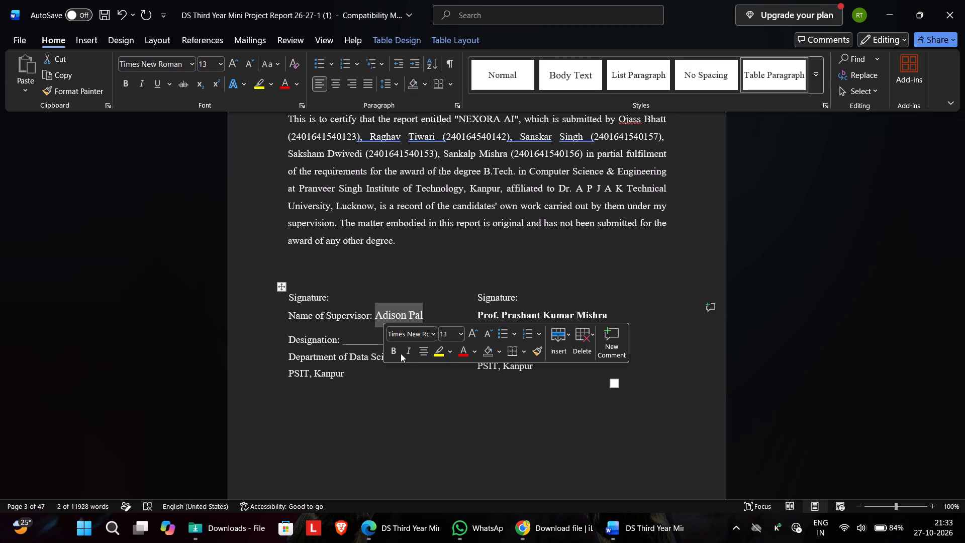
click(396, 353)
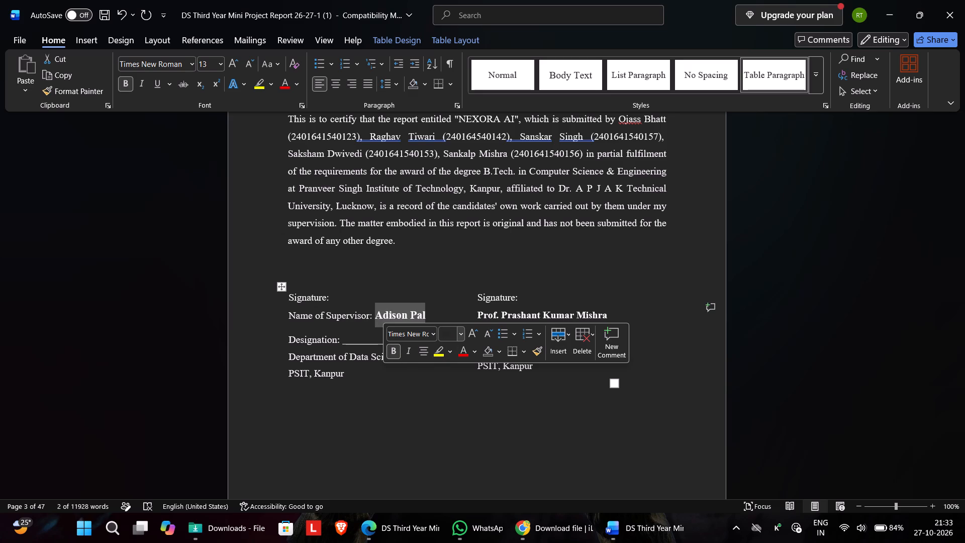
click(446, 330)
key(BackSpace)
text(12)
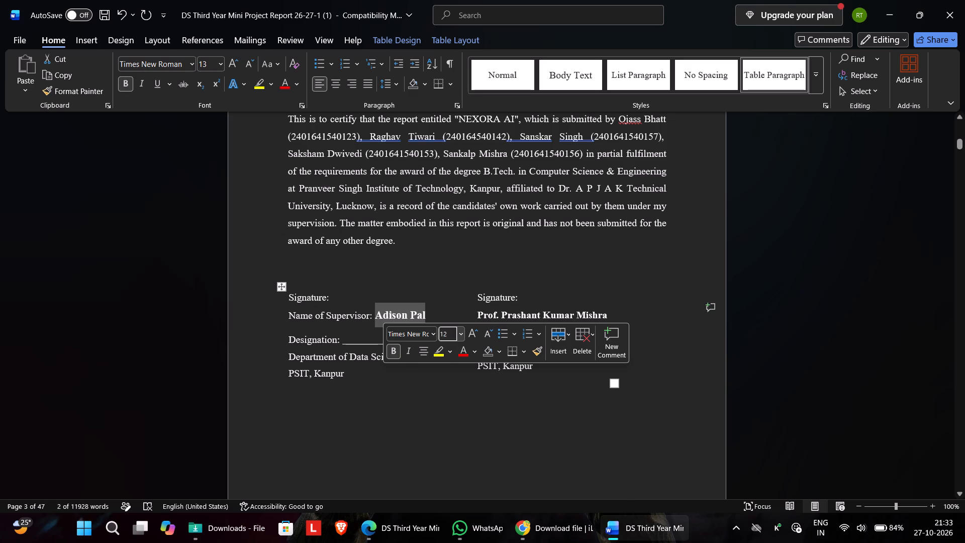
click(447, 386)
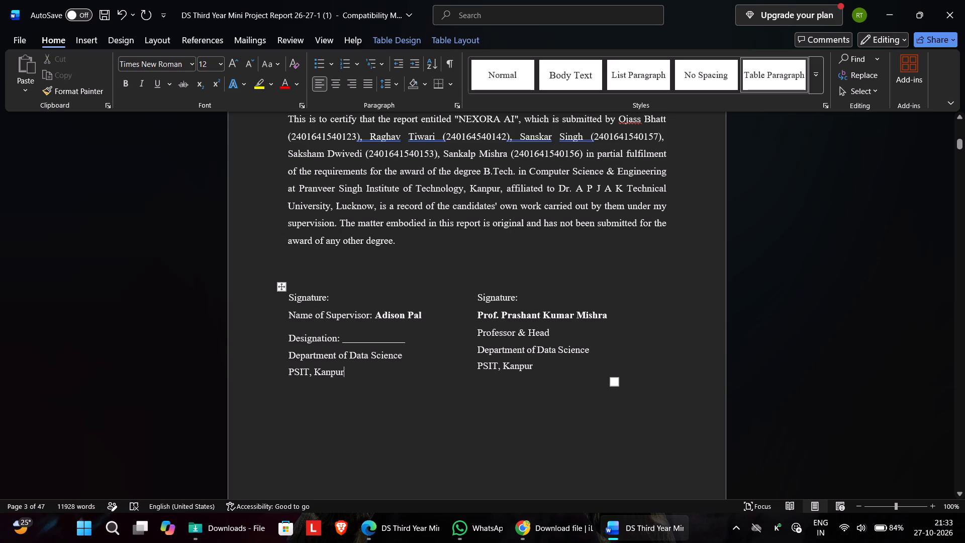
Replace the Designation blank on the Certificate page with "Assistant Professor" on its own line, without underline.
drag(407, 340, 345, 339)
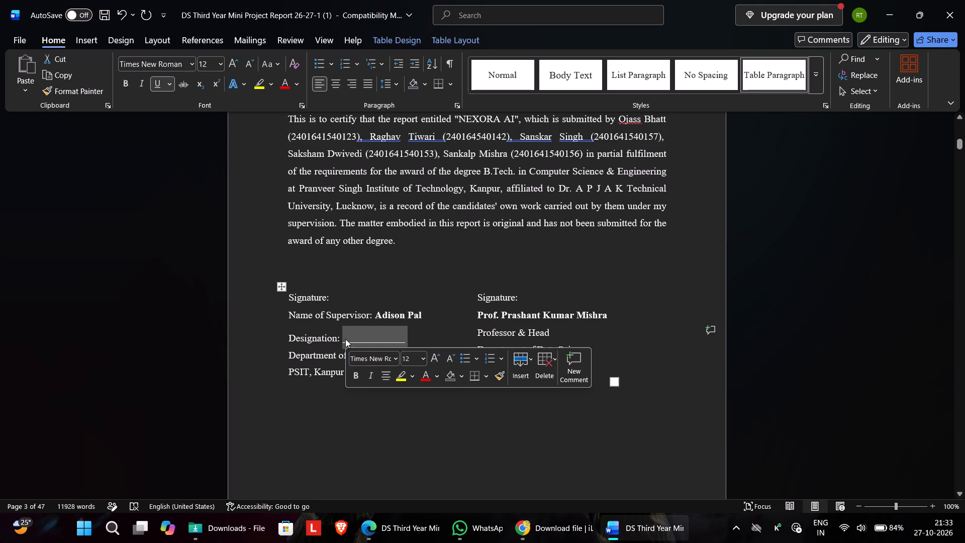
key(BackSpace)
key(a)
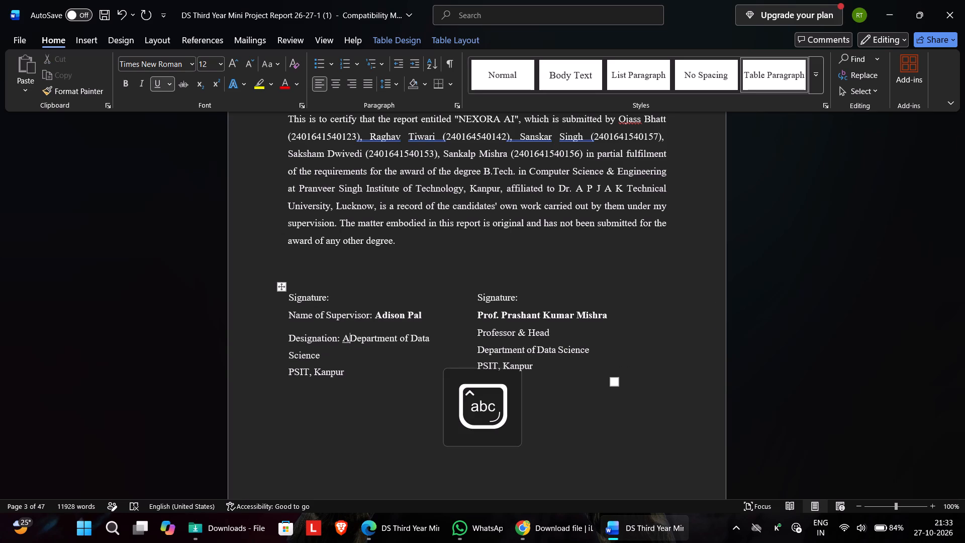
text(ssis)
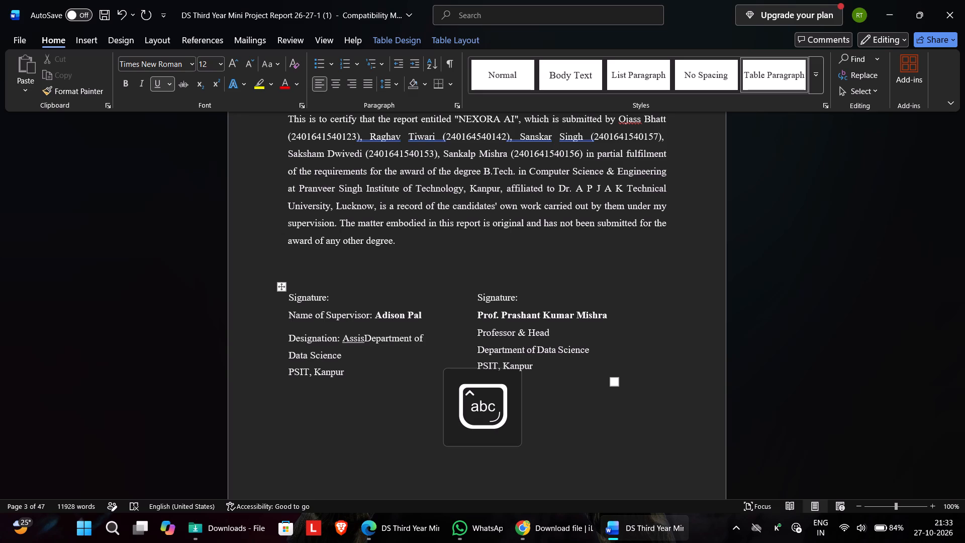
text(rofessor)
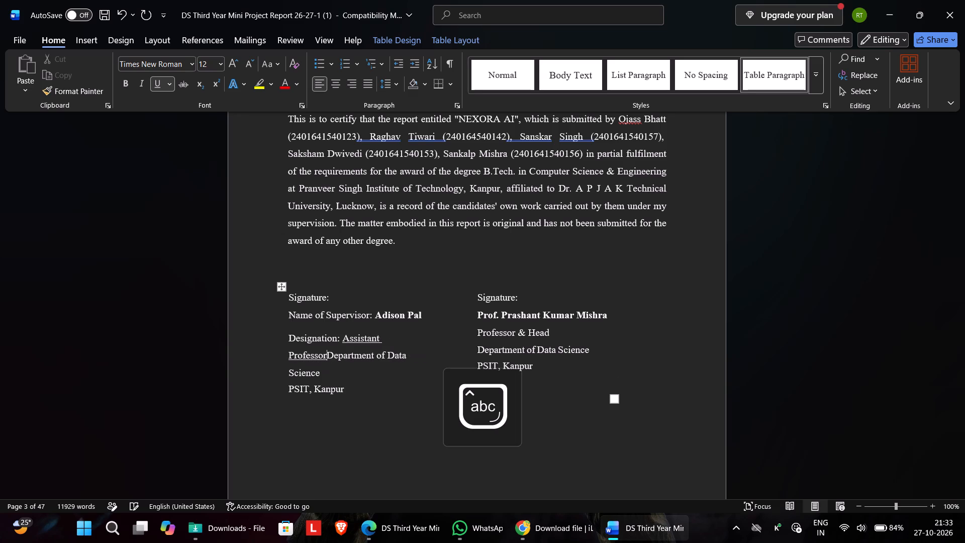
key(Return)
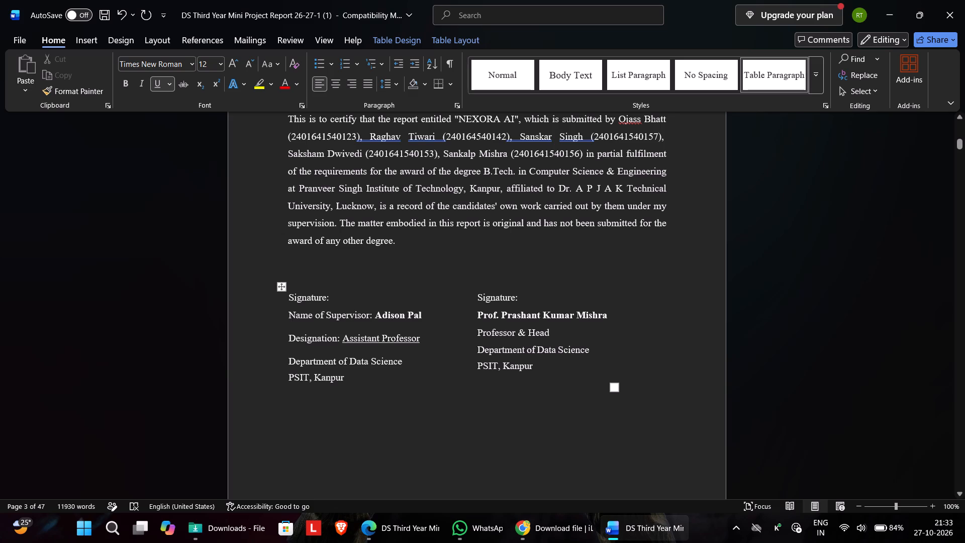
drag(423, 341, 359, 334)
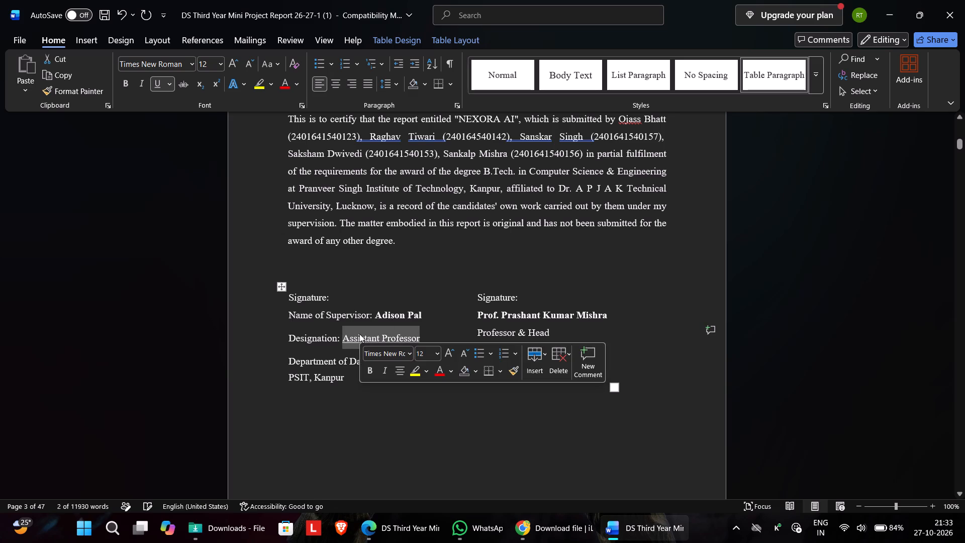
click(156, 88)
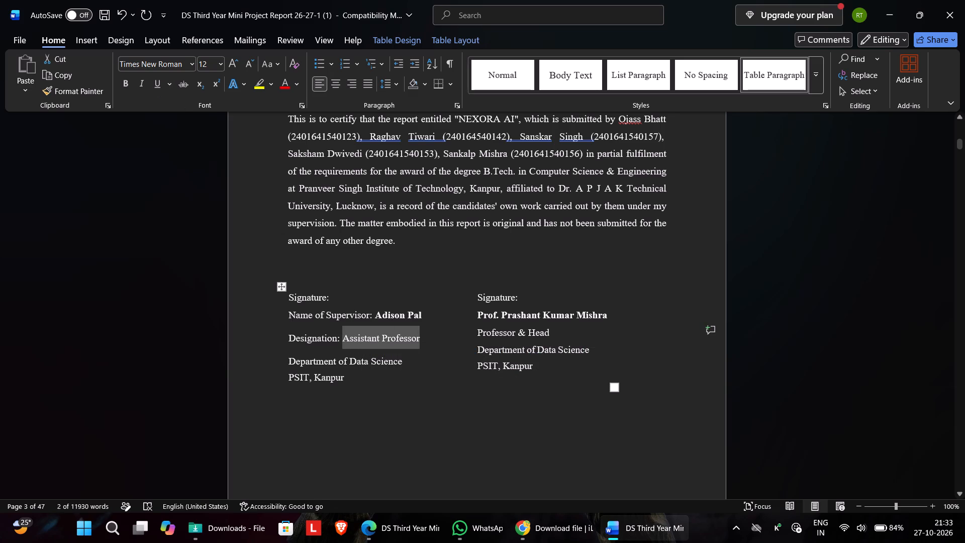
click(414, 369)
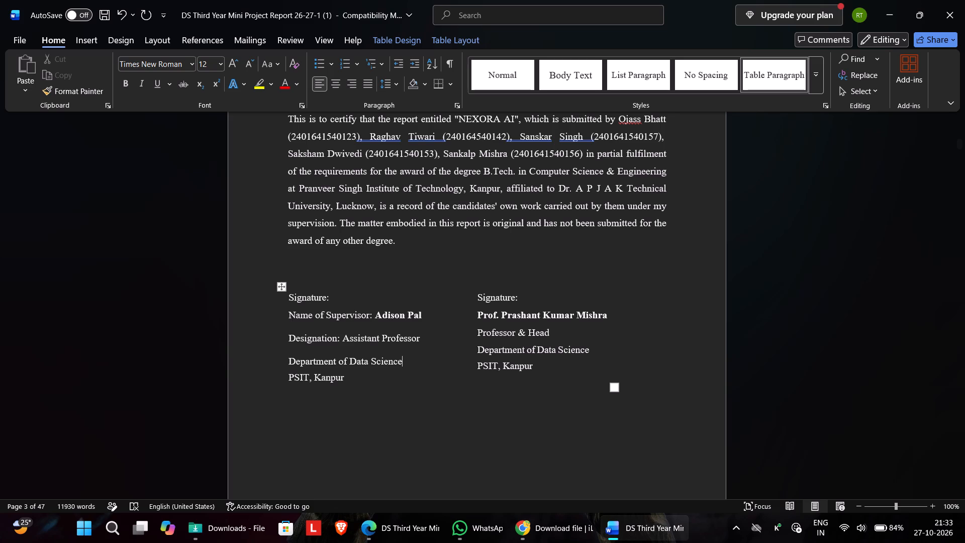
Delete the "(Name of Supervisor)," placeholder and its blank line from the first paragraph of the Acknowledgement page.
scroll(383, 369, down, 1)
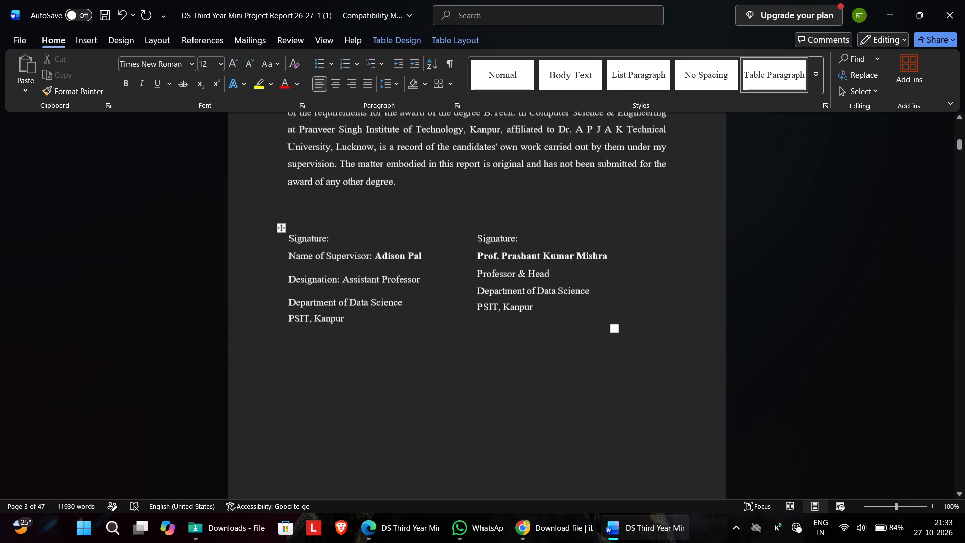
scroll(383, 369, down, 2)
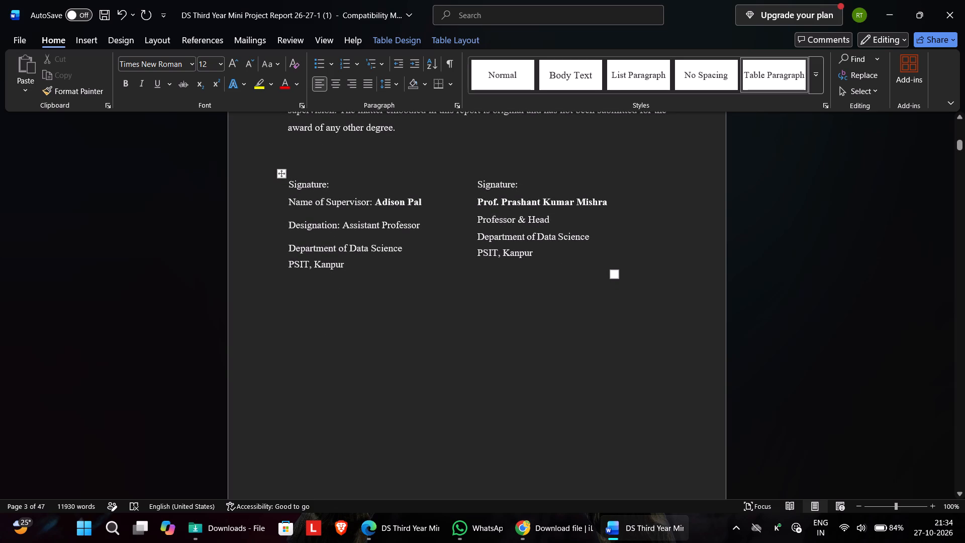
scroll(372, 201, down, 2)
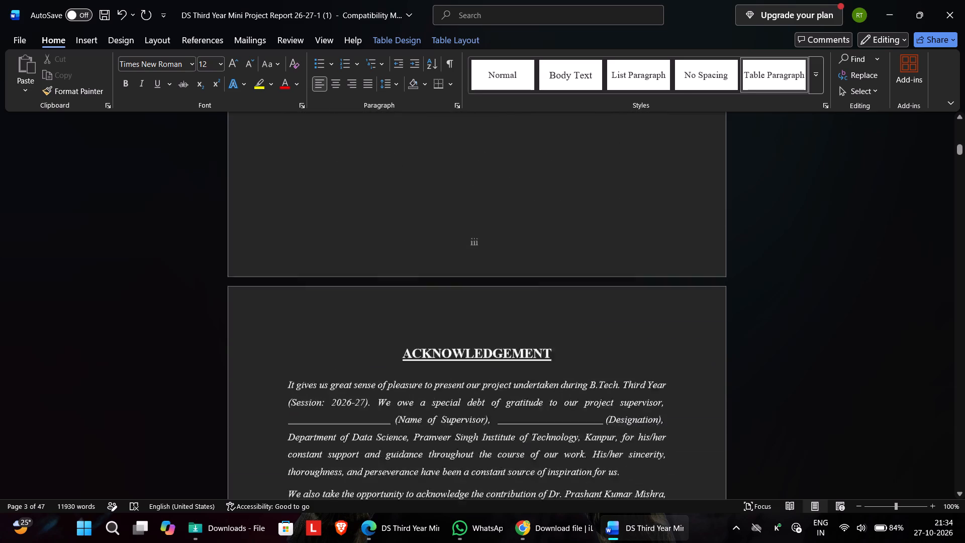
scroll(372, 201, down, 3)
scroll(372, 201, up, 2)
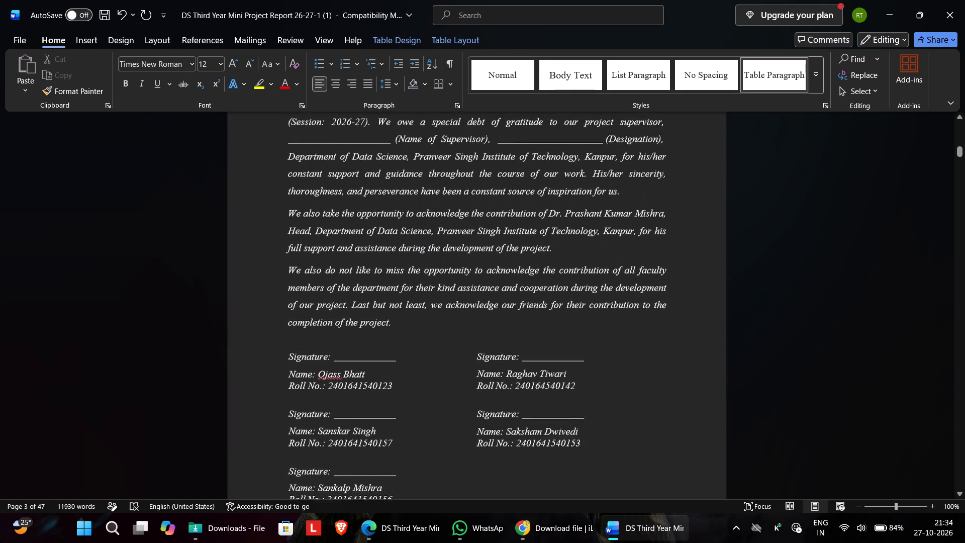
scroll(372, 201, up, 2)
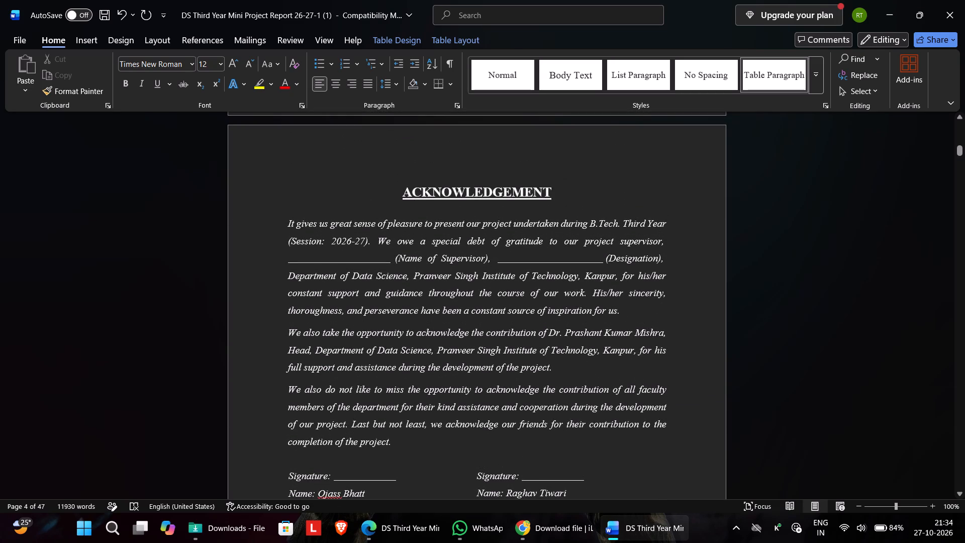
drag(494, 258, 313, 263)
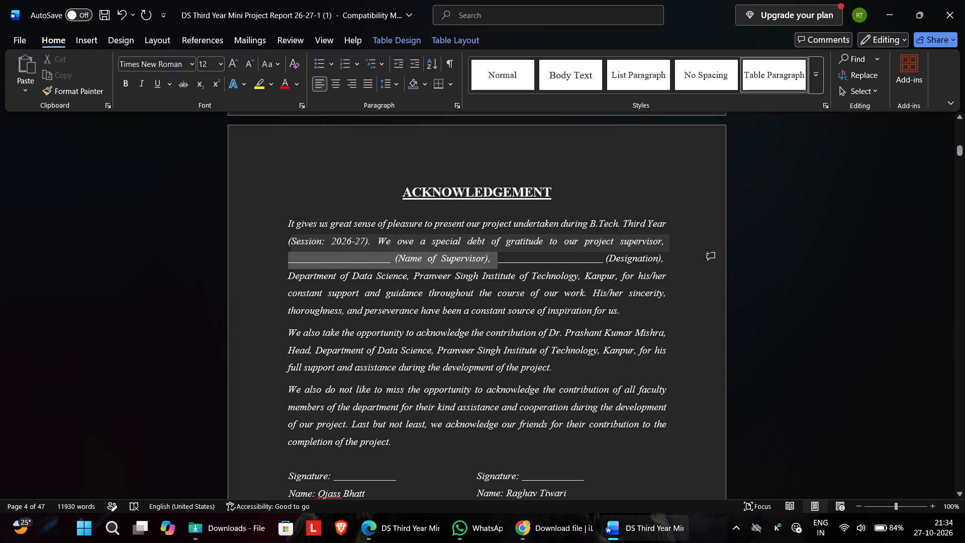
drag(313, 263, 359, 255)
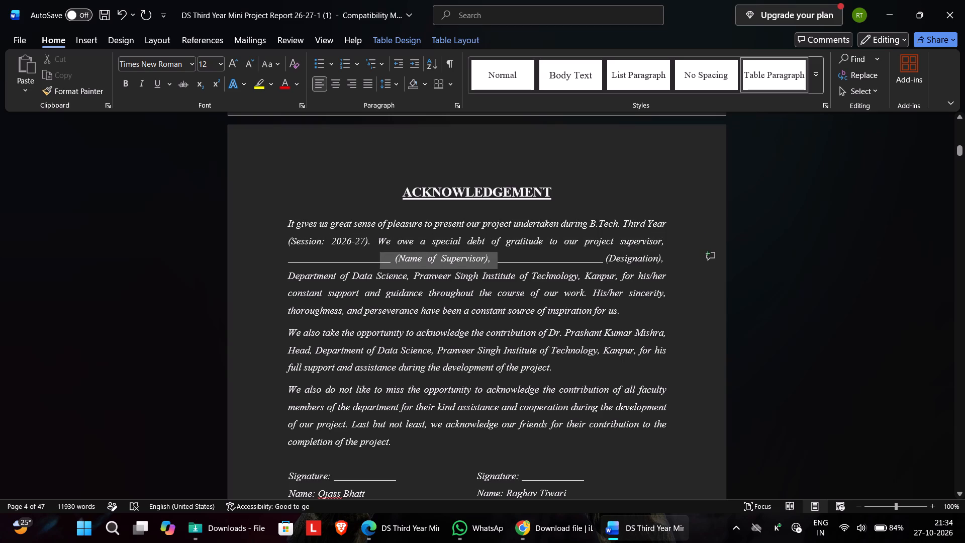
drag(359, 255, 375, 256)
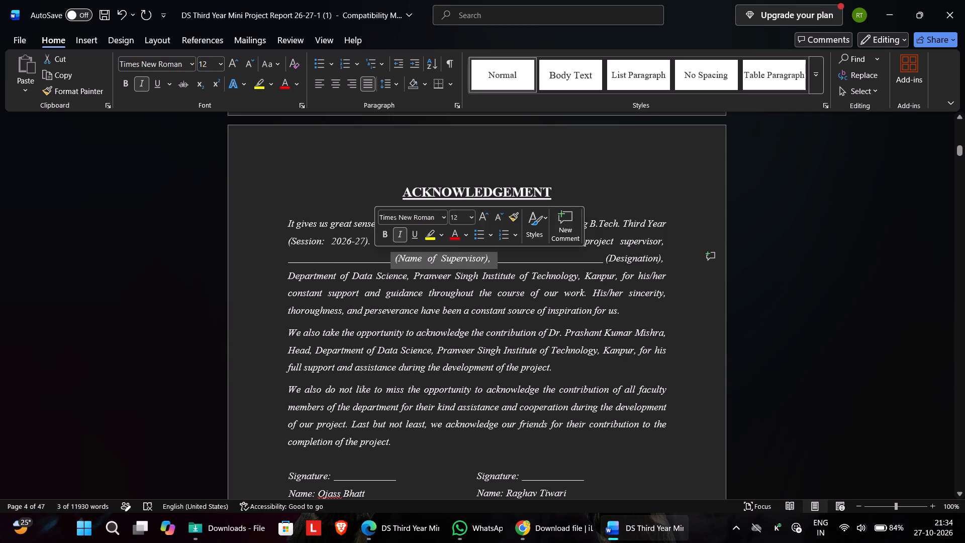
key(BackSpace)
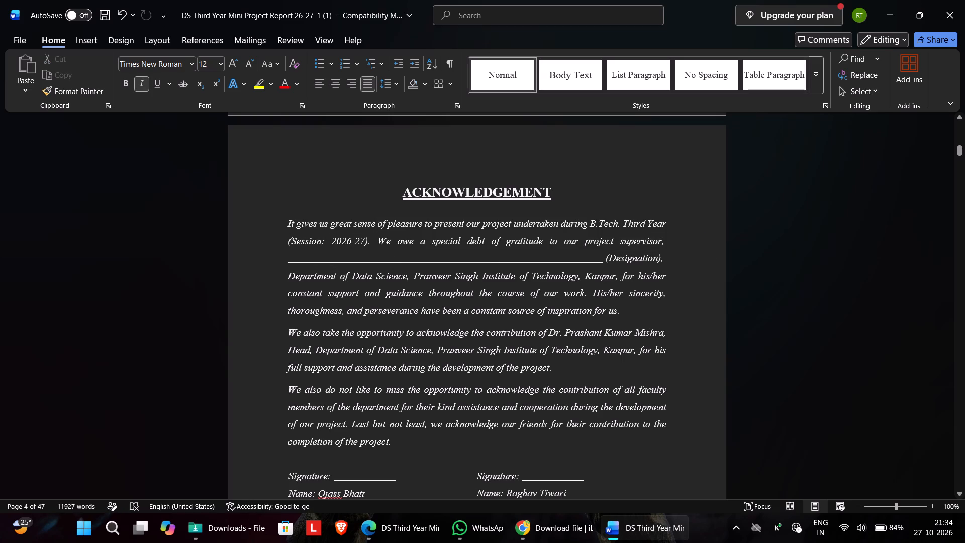
key(BackSpace)
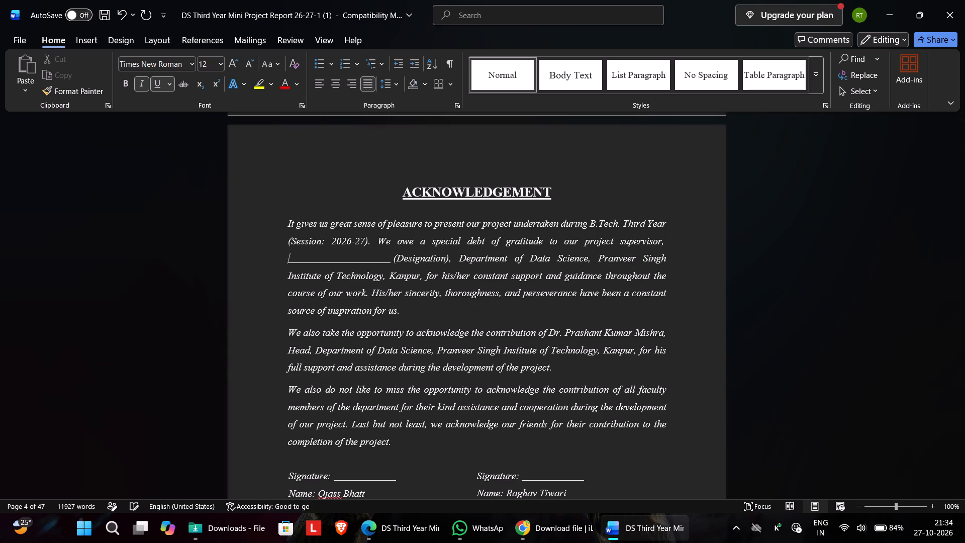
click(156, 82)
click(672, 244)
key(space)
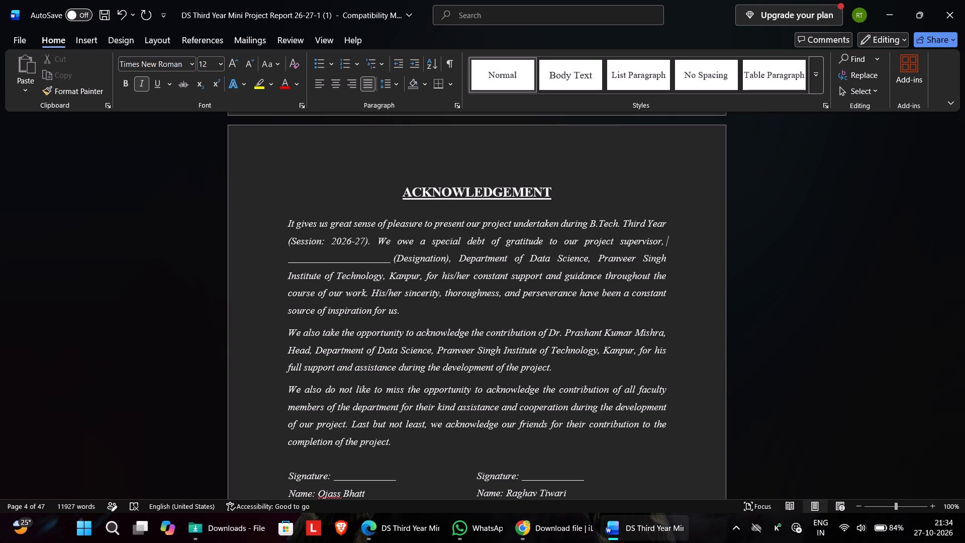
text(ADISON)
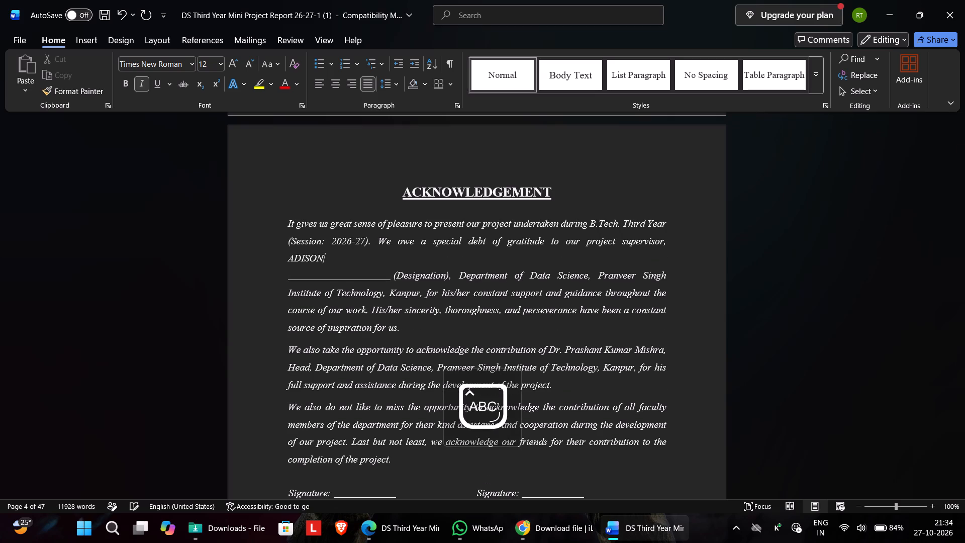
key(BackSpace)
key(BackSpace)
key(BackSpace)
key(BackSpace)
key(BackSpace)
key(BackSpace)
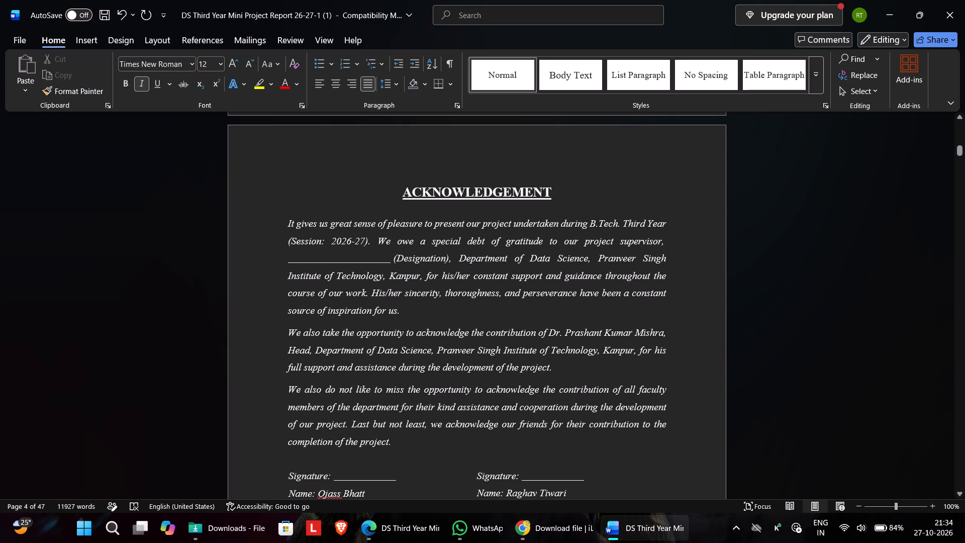
Delete the "(Designation)," placeholder and its blank line from the first paragraph of the Acknowledgement page.
drag(451, 259, 349, 253)
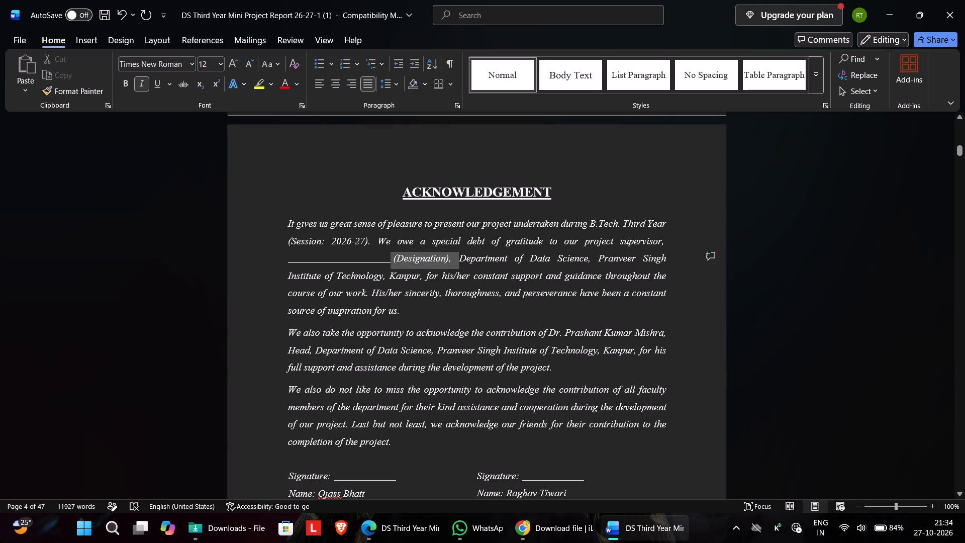
drag(349, 253, 348, 254)
key(BackSpace)
key(BackSpace)
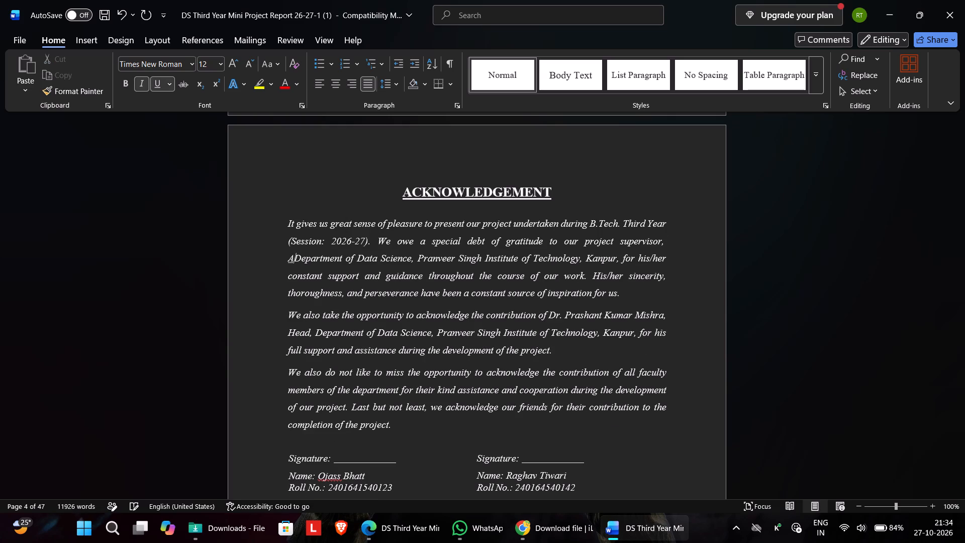
Enter the supervisor's name followed by ", Assistant Professor ," before "Department of Data Science" in the Acknowledgement's first paragraph.
text(dison)
key(space)
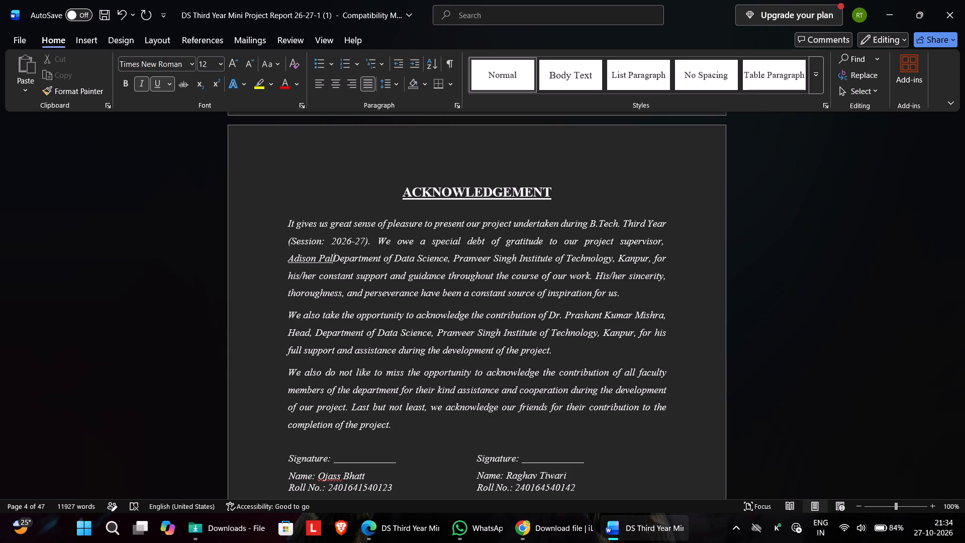
key(space)
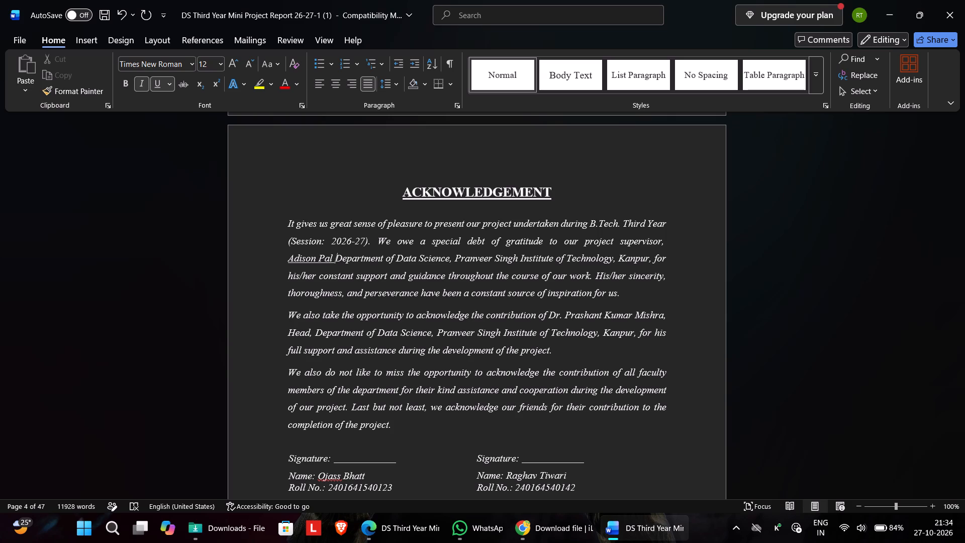
key(a)
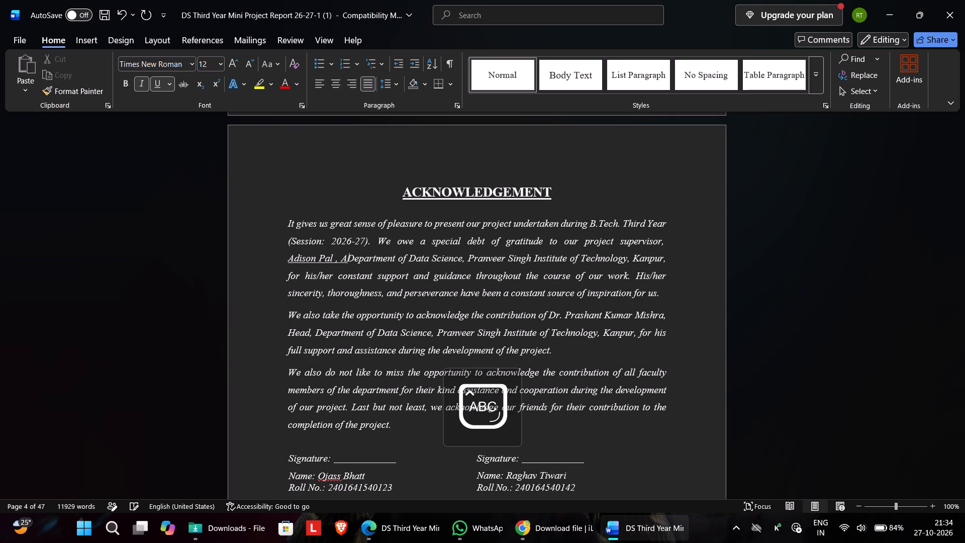
text(ss)
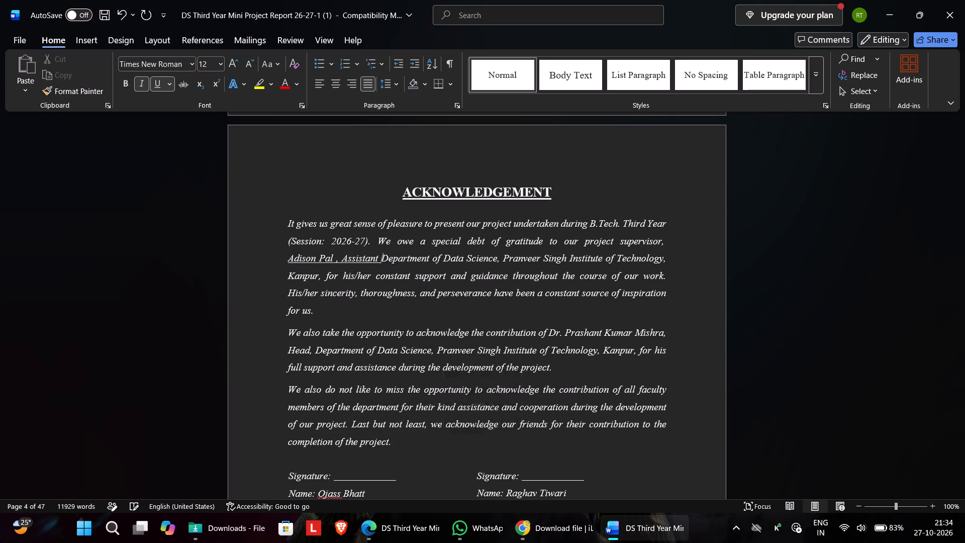
text(rofessor)
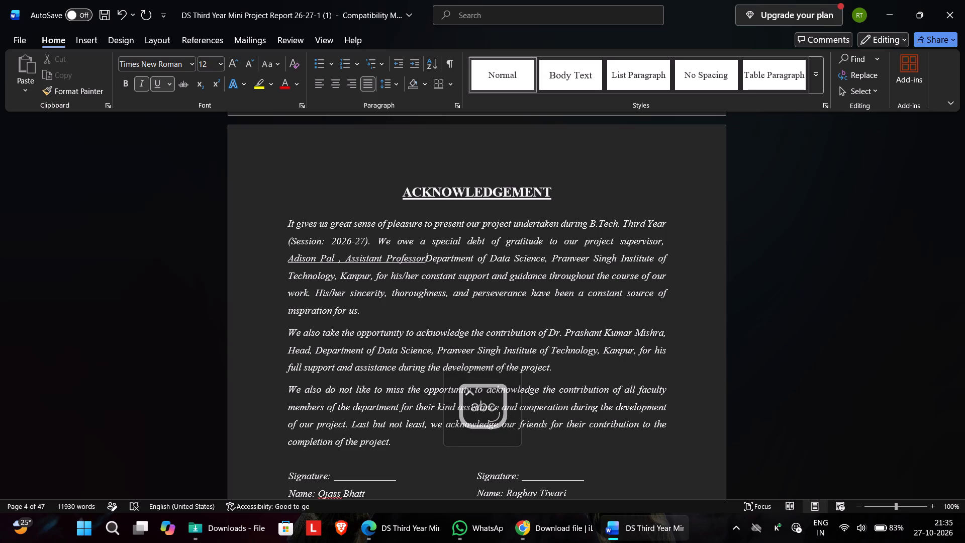
key(space)
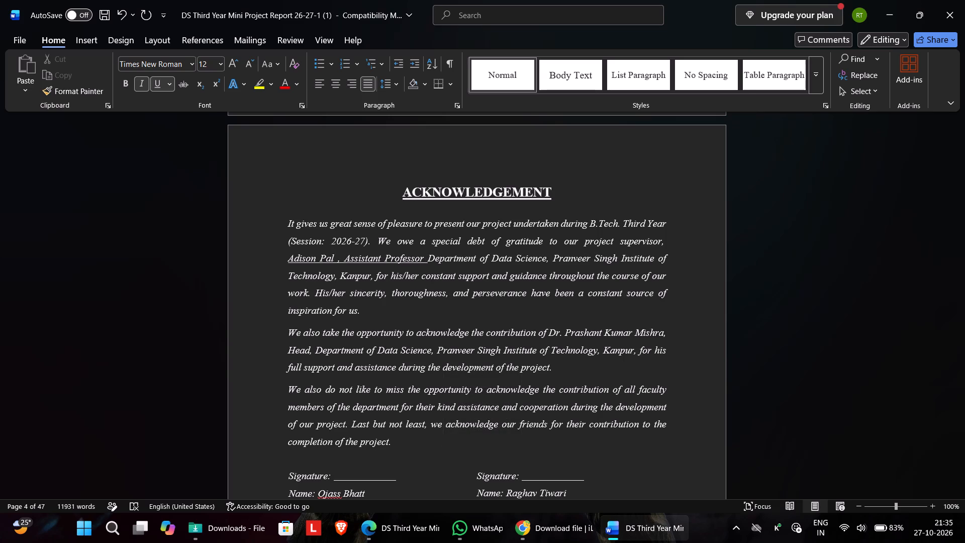
text(,)
key(space)
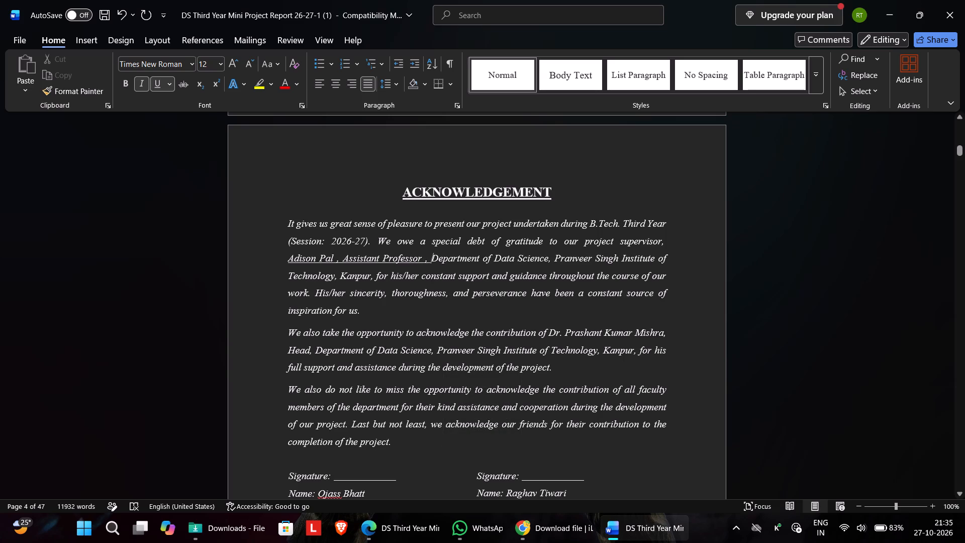
Remove the underline from the supervisor's name and designation in the Acknowledgement paragraph and make them bold.
drag(431, 259, 286, 255)
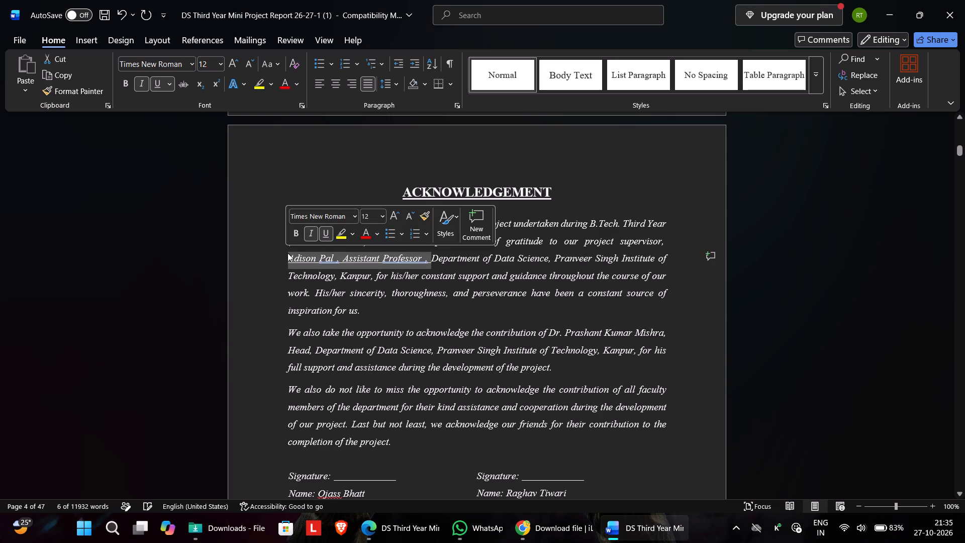
click(321, 232)
click(297, 231)
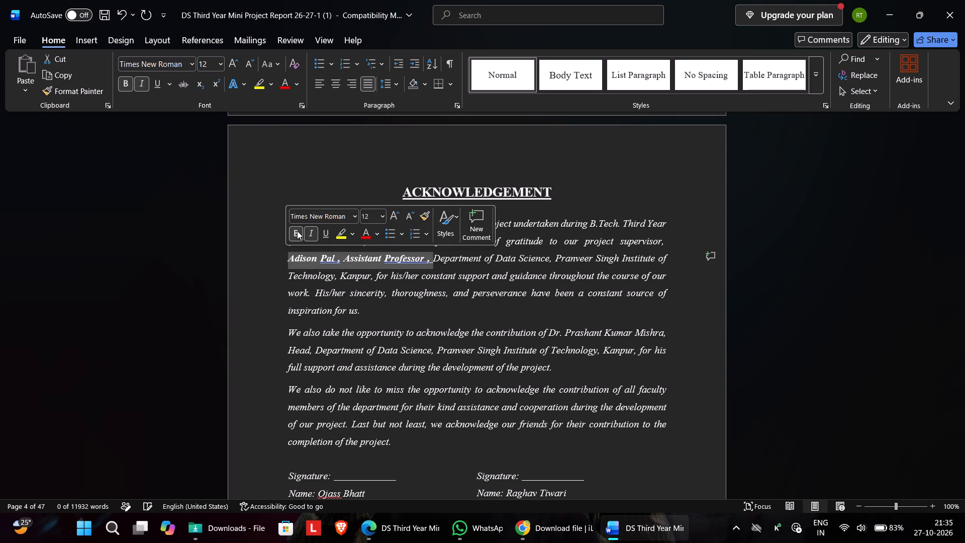
click(369, 264)
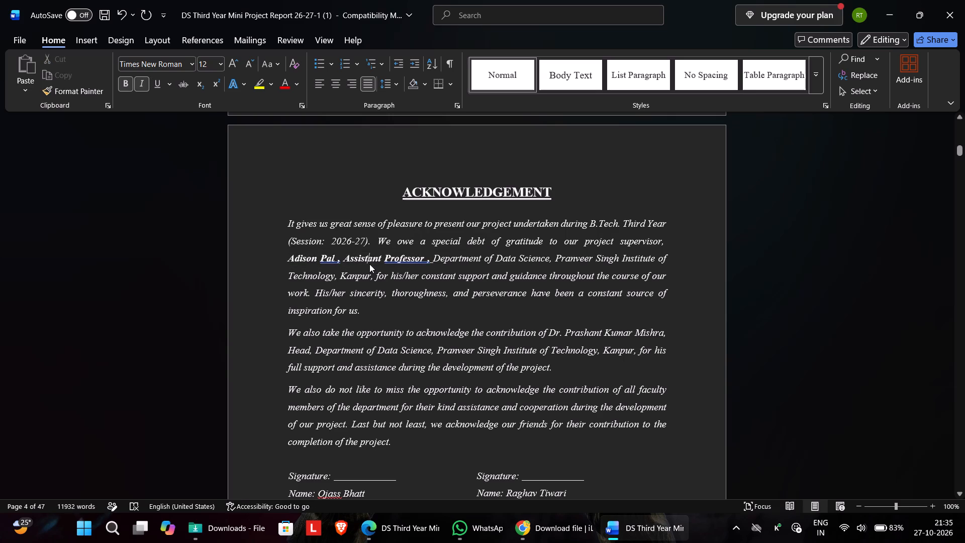
Enclose "Assistant Professor" in parentheses in the Acknowledgement paragraph and delete the comma after the supervisor's name.
click(429, 256)
key(shift+parenright)
click(341, 258)
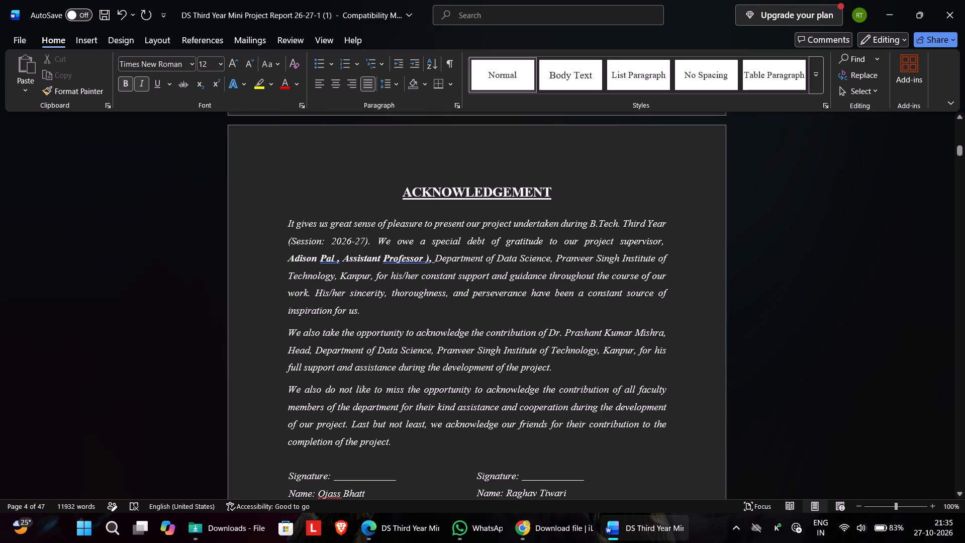
key(shift+parenleft)
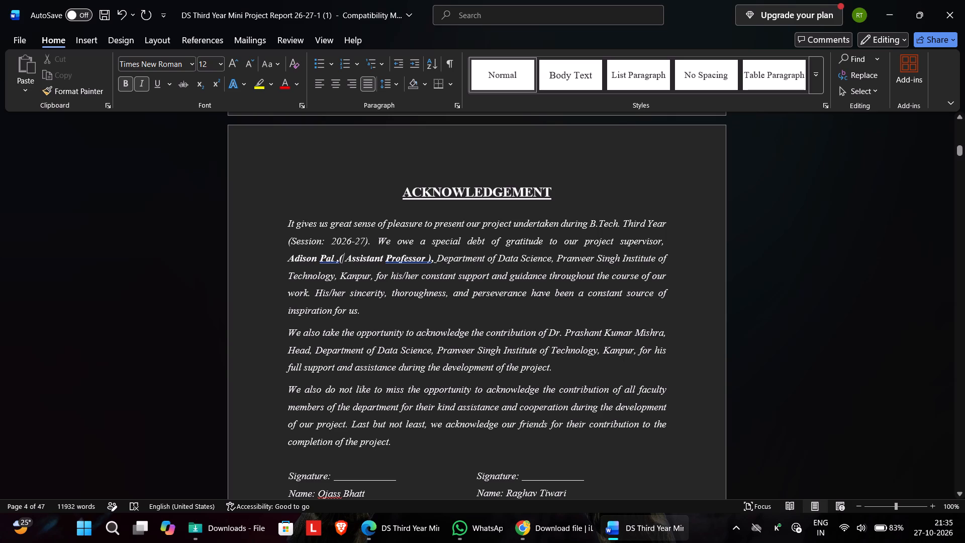
key(Left)
key(BackSpace)
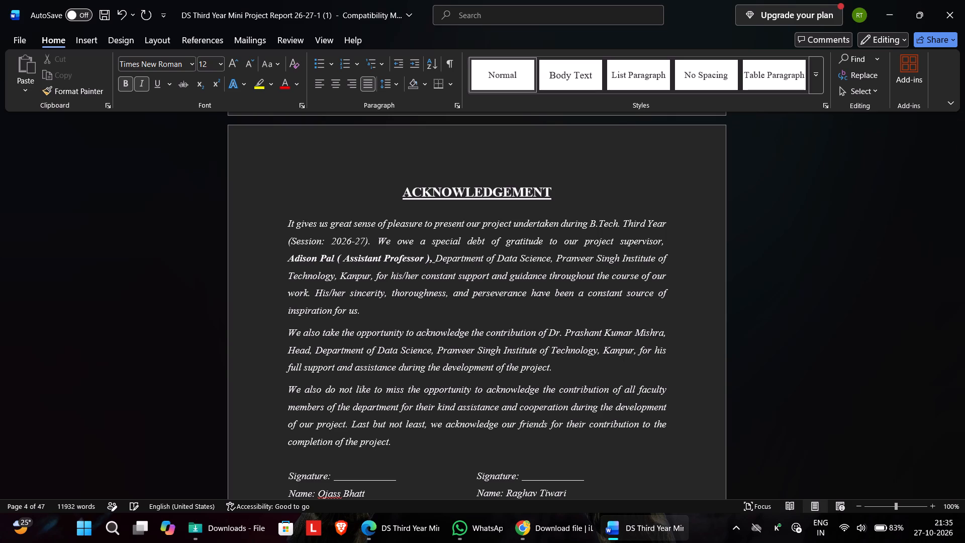
Replace the underlined space before "Department of Data Science" in the Acknowledgement's first paragraph with two plain, non-underlined spaces.
click(435, 256)
key(space)
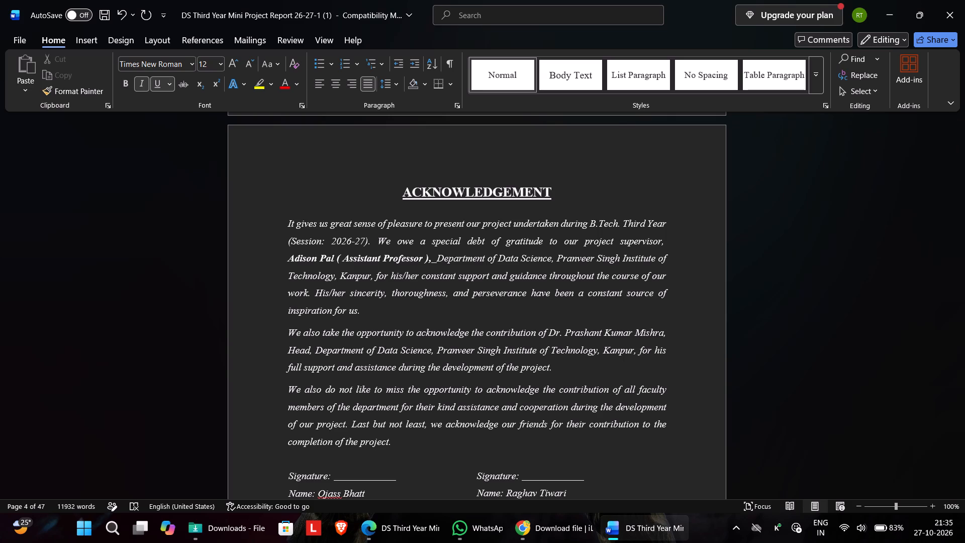
click(160, 87)
key(BackSpace)
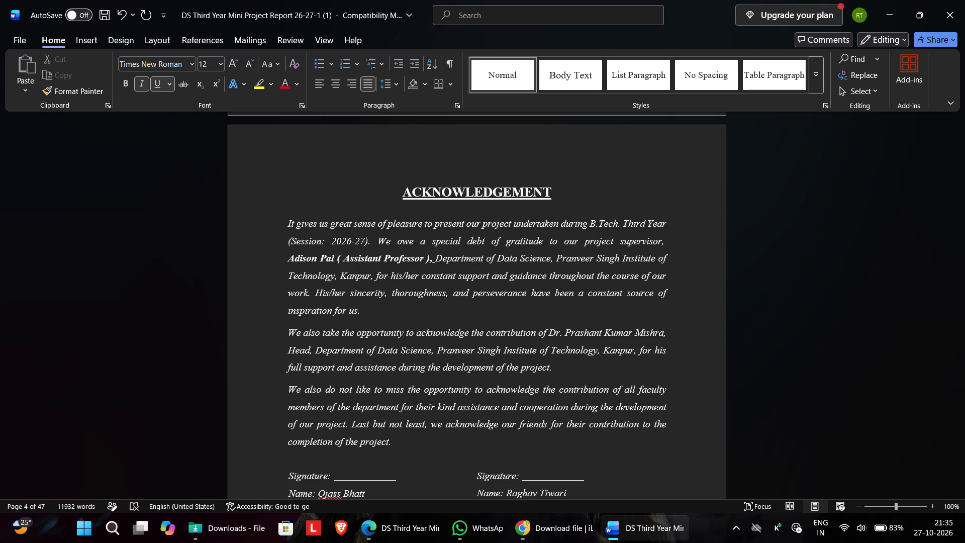
key(BackSpace)
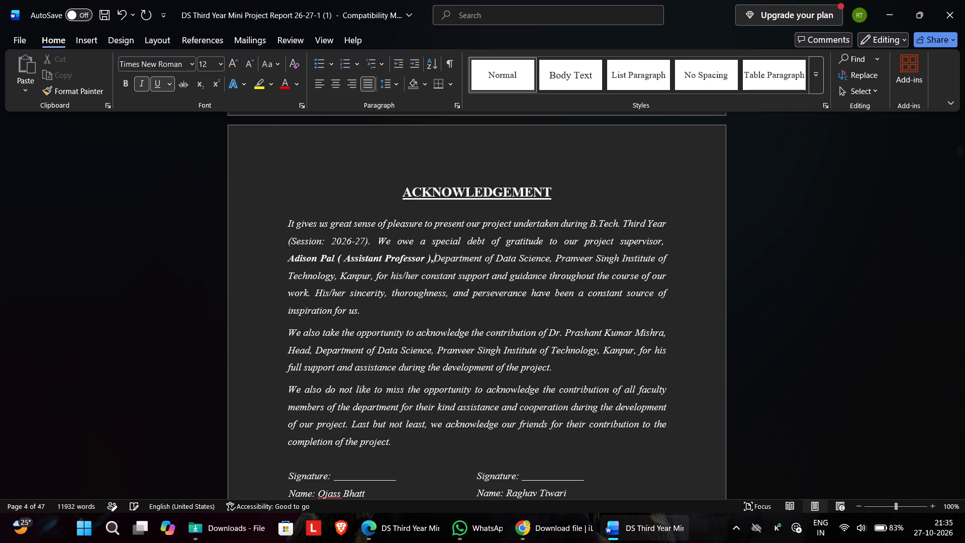
click(155, 82)
key(space)
key(space)
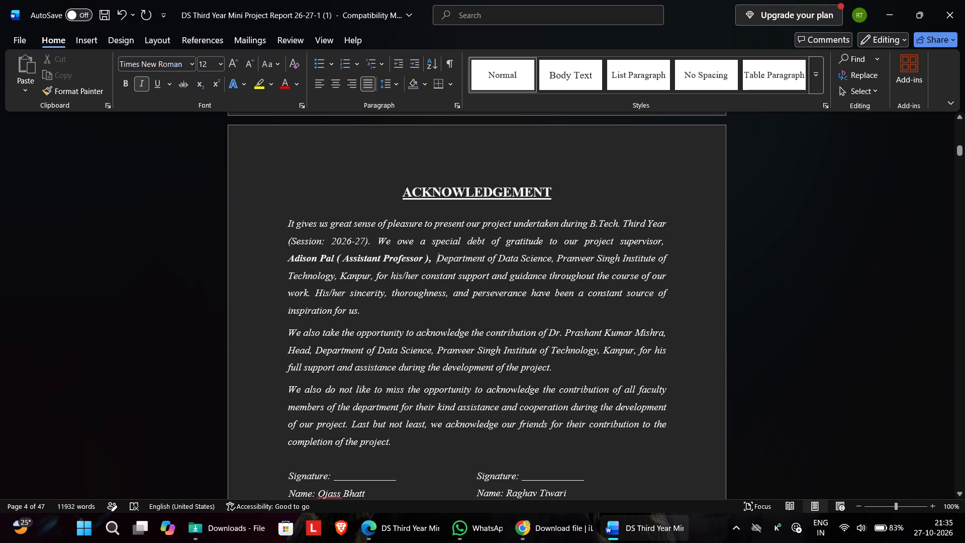
Insert a space between the closing parenthesis of "( Assistant Professor )" and the comma in the Acknowledgement paragraph.
key(Left)
key(Left)
key(Left)
key(space)
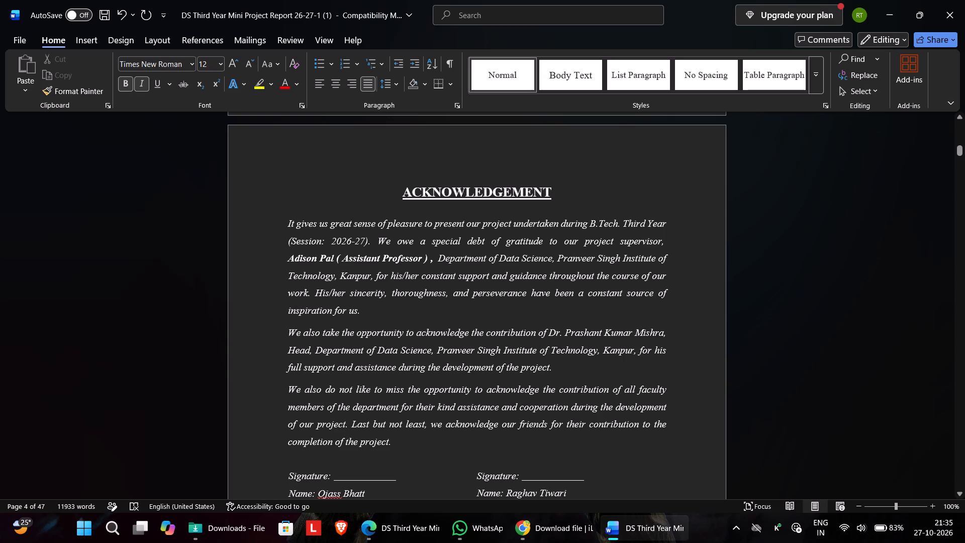
Look through the pages following the Acknowledgement, including the Abstract and the List of Figures.
scroll(354, 286, down, 3)
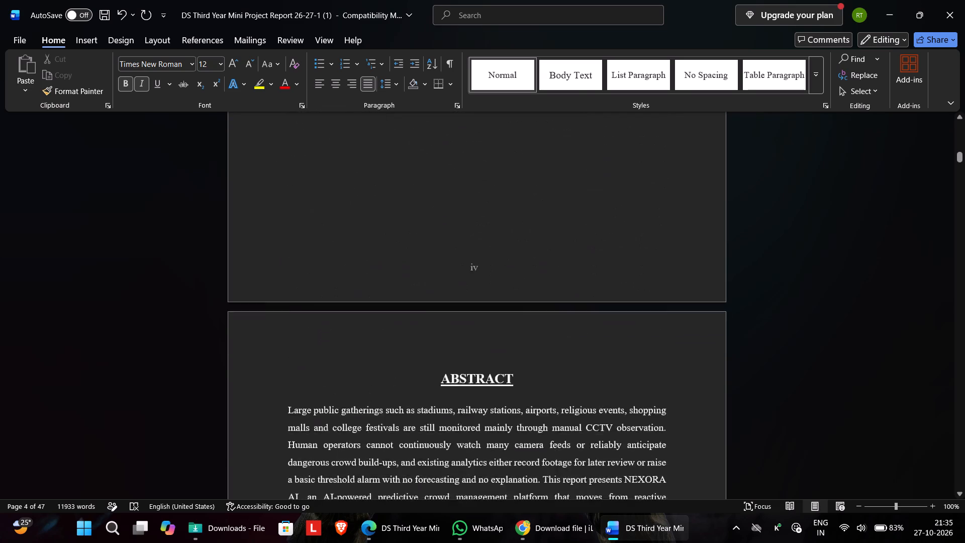
scroll(354, 286, down, 1)
scroll(354, 286, up, 4)
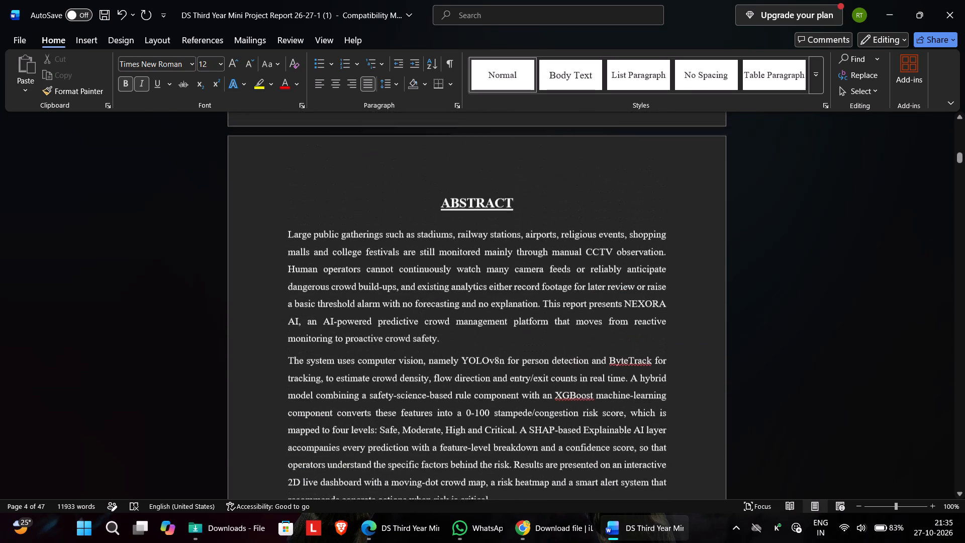
scroll(354, 286, down, 2)
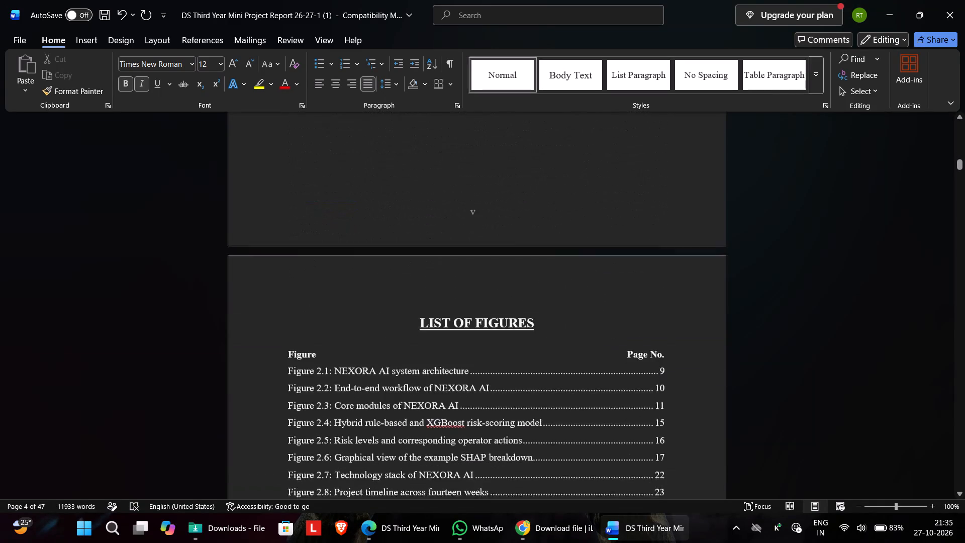
scroll(354, 286, down, 1)
scroll(354, 286, up, 7)
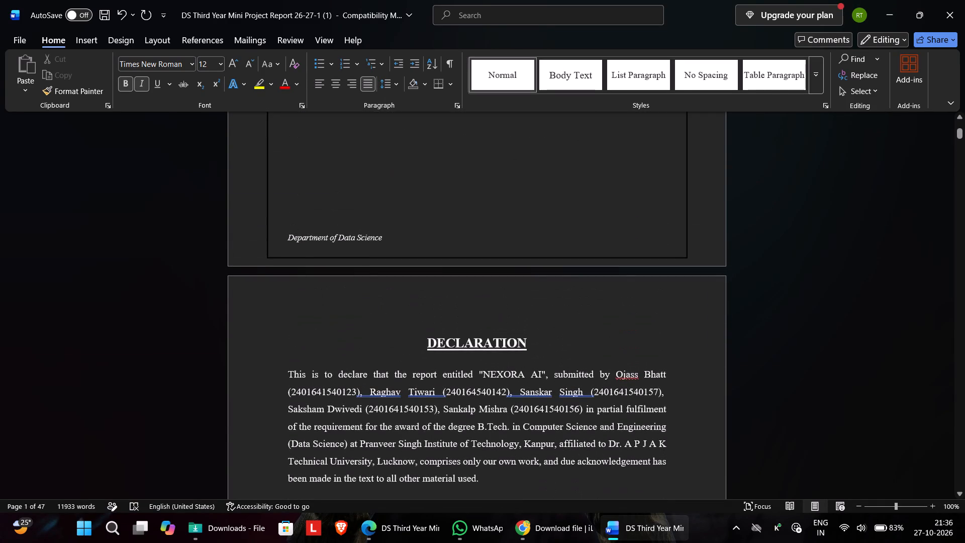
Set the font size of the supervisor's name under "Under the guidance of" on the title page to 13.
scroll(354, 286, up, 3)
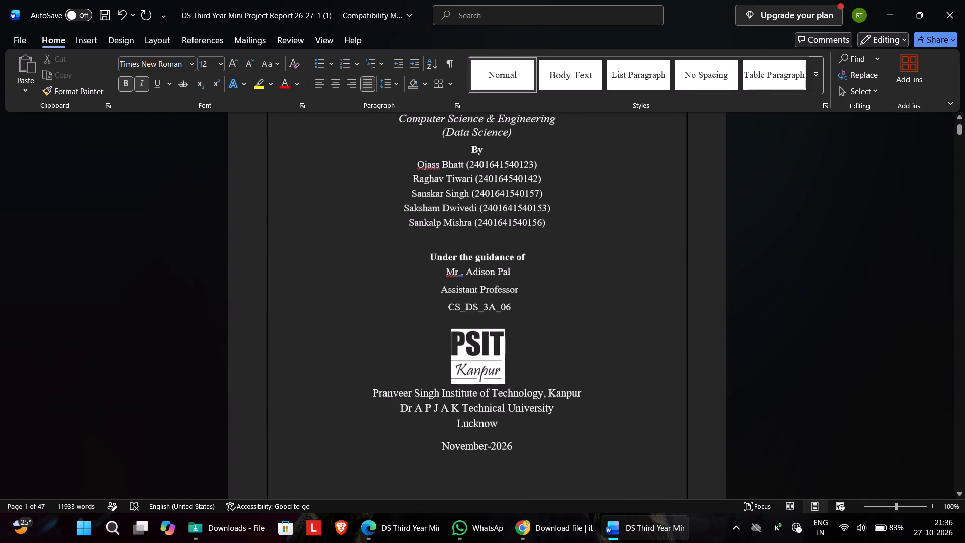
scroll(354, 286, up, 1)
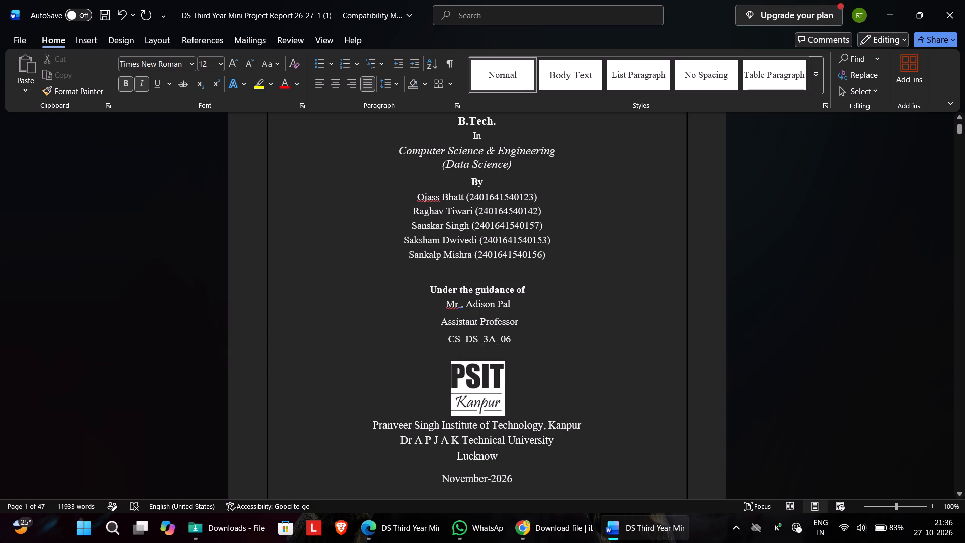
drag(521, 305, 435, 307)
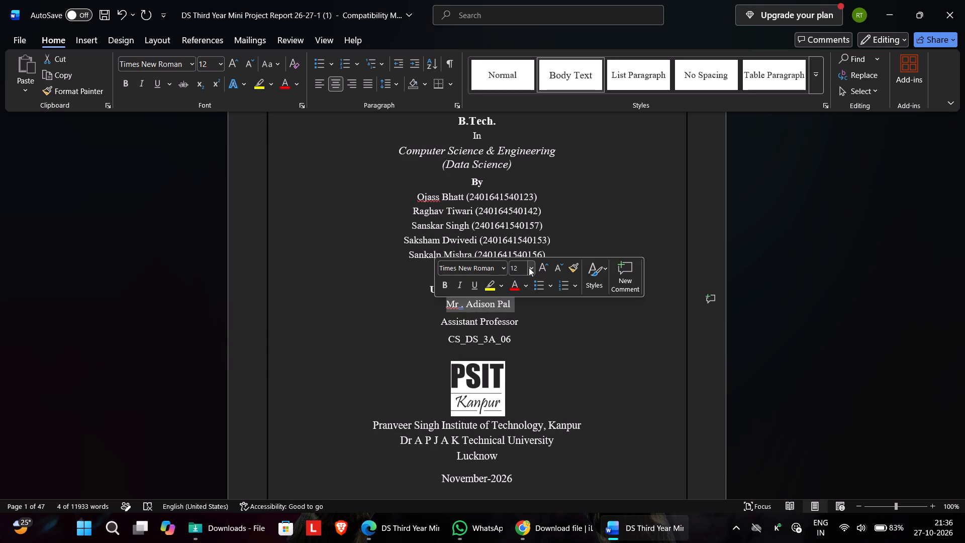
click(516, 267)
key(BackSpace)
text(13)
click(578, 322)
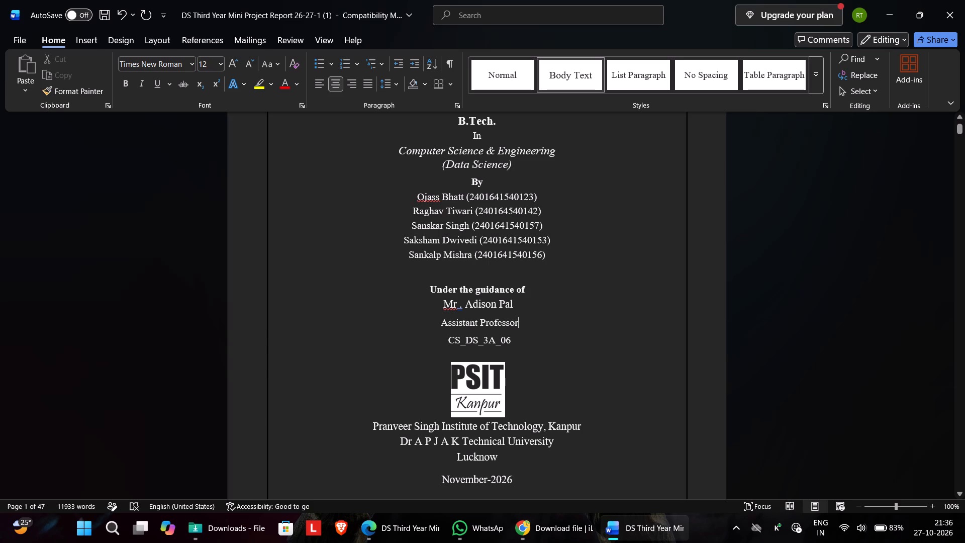
Set the supervisor's name on the title page to font size 12 and make it bold.
drag(514, 302, 459, 304)
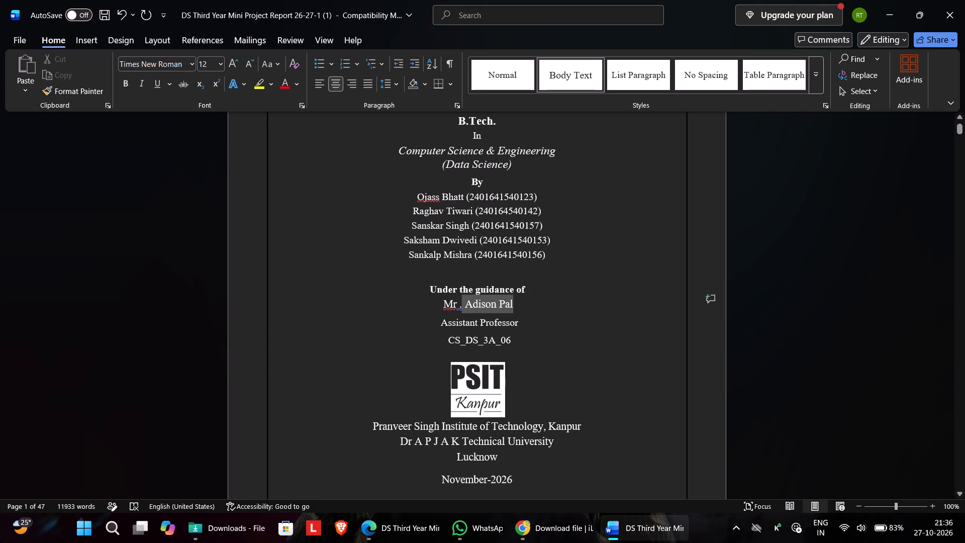
drag(459, 304, 450, 303)
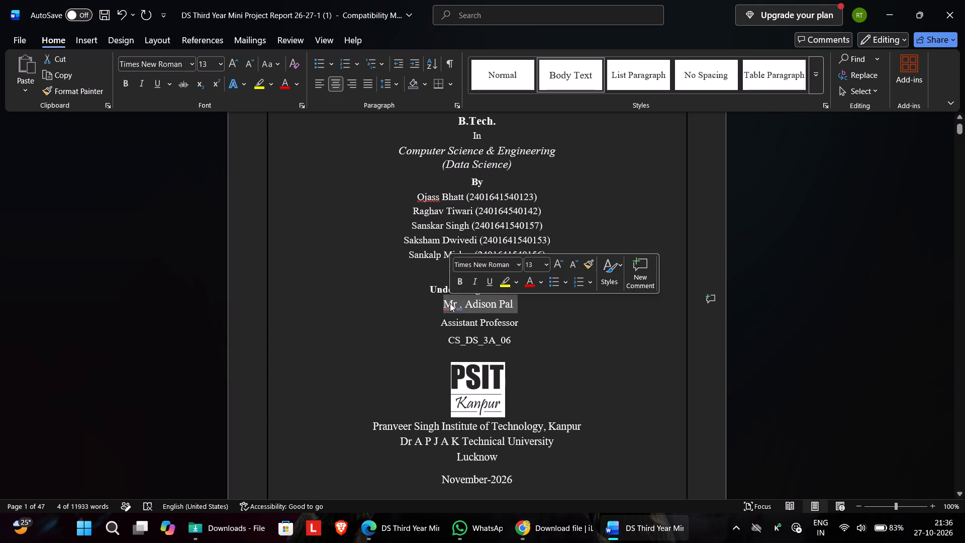
click(210, 59)
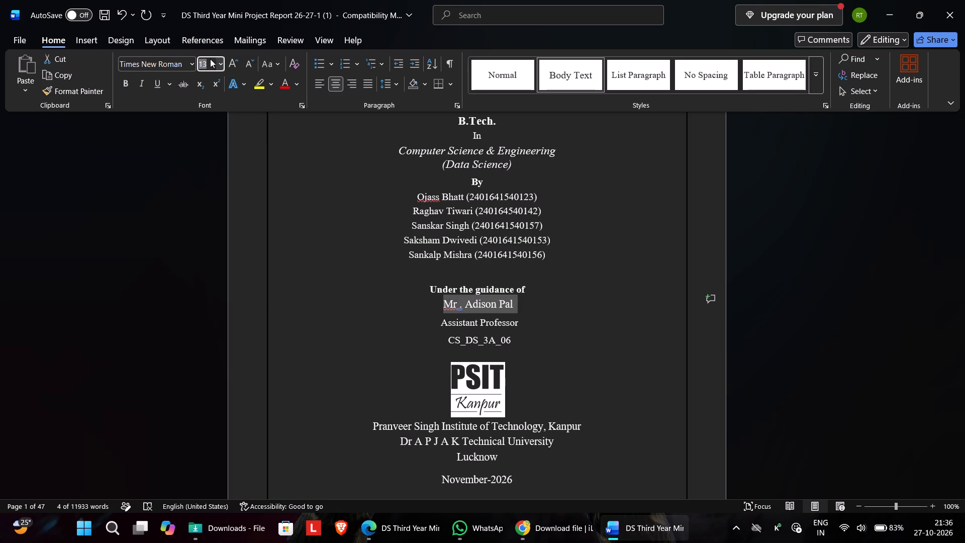
key(BackSpace)
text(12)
click(129, 82)
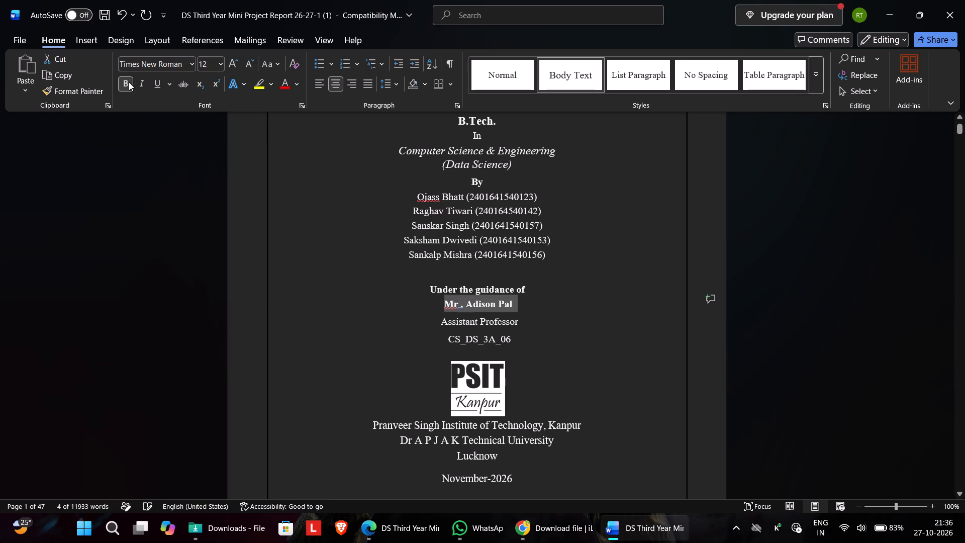
click(572, 332)
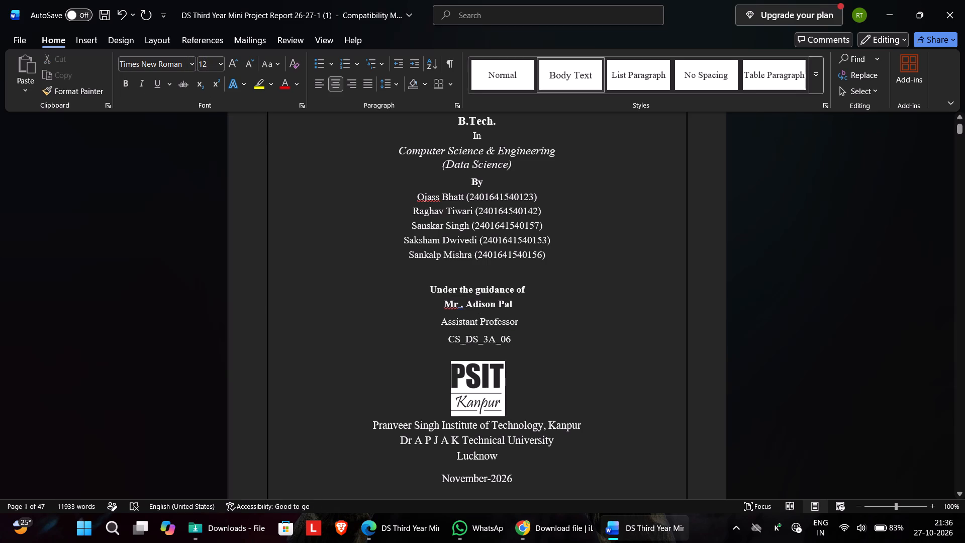
Set the font size of the bold supervisor's name on the title page to 13.
drag(517, 304, 443, 298)
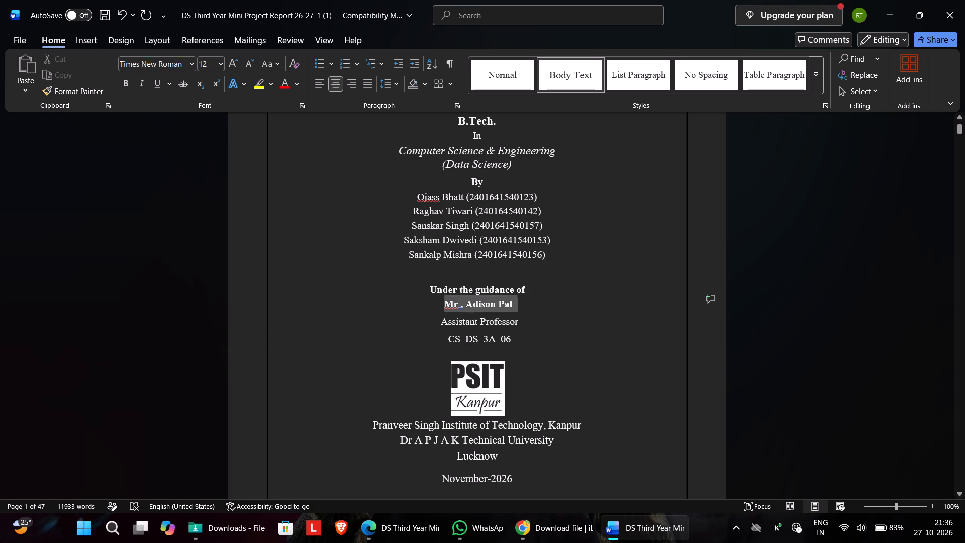
drag(443, 298, 442, 299)
click(528, 261)
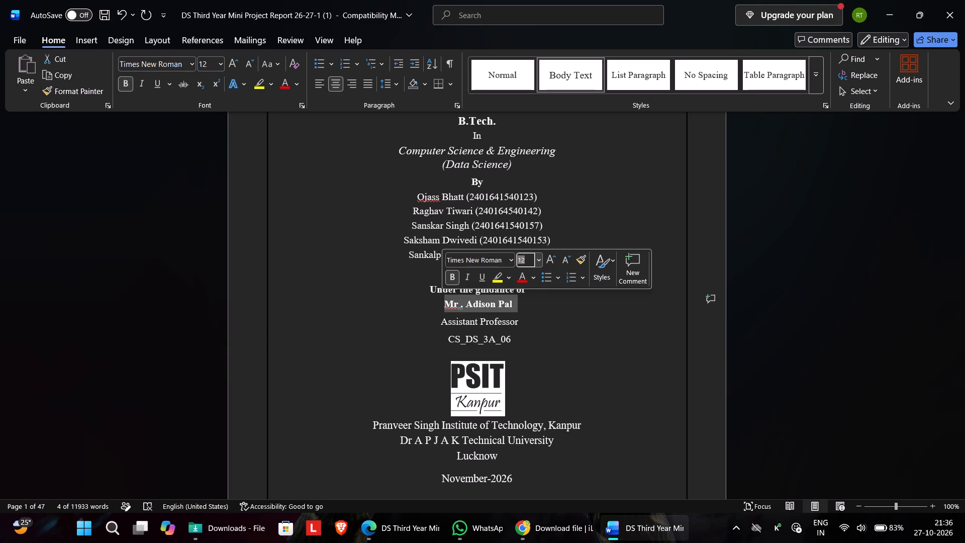
key(BackSpace)
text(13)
click(618, 332)
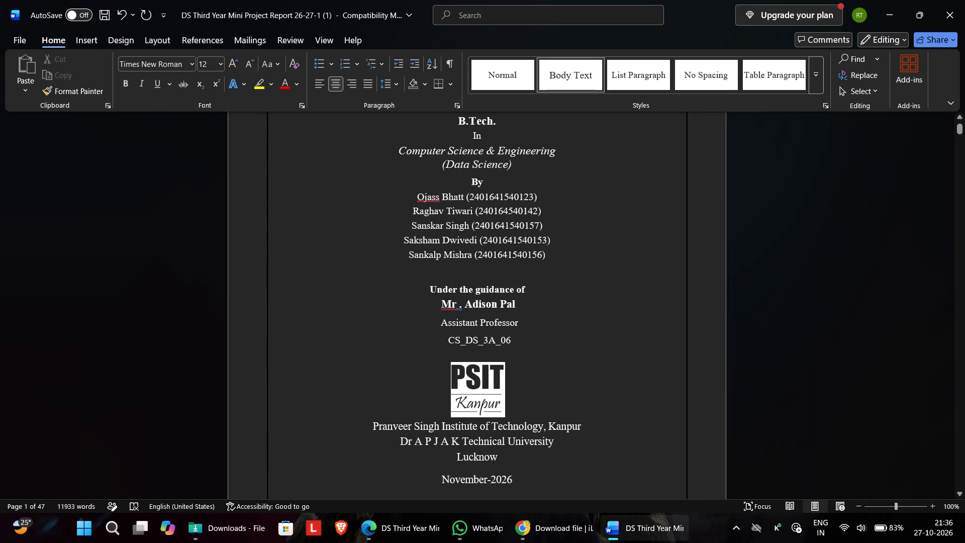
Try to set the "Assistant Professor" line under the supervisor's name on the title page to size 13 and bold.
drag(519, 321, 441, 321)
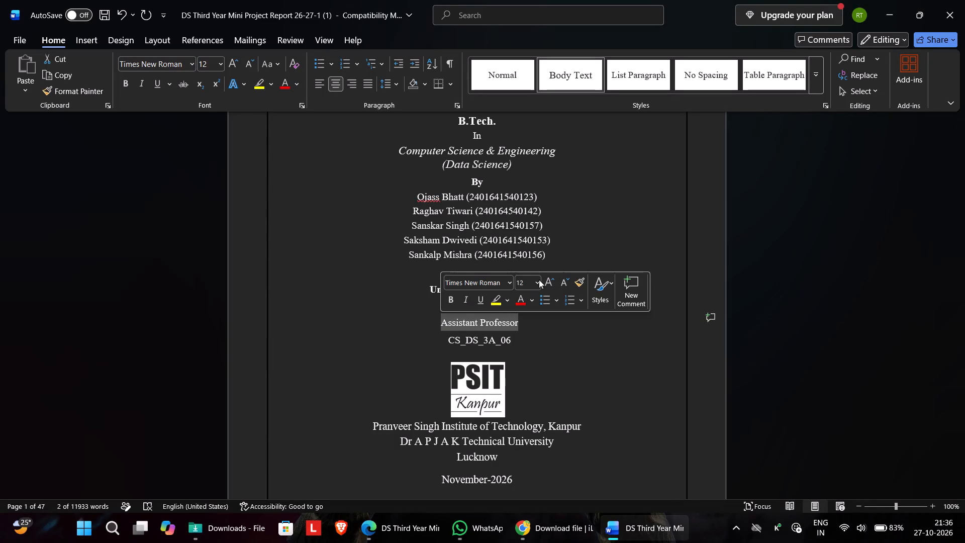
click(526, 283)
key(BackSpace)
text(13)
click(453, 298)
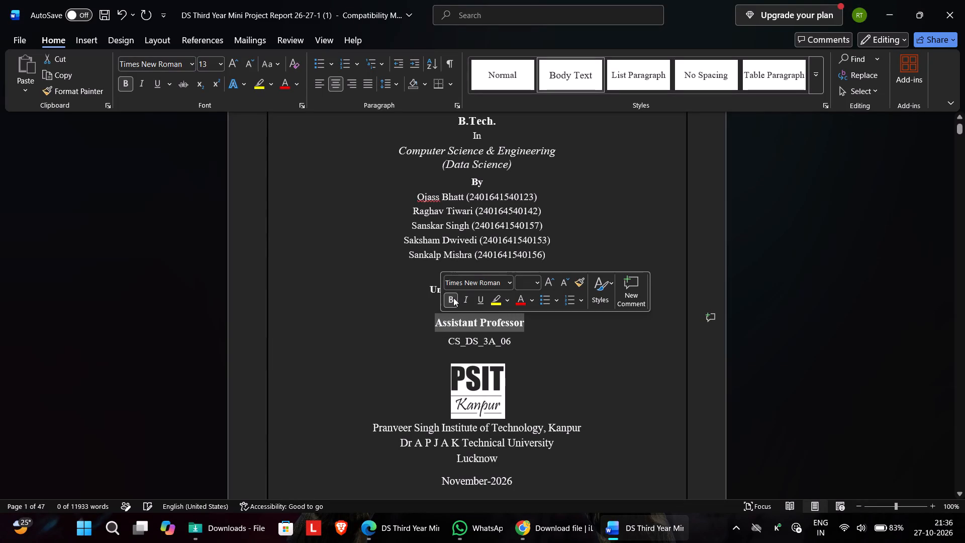
Remove the bold formatting from the "Assistant Professor" line under the supervisor's name on the title page.
click(448, 299)
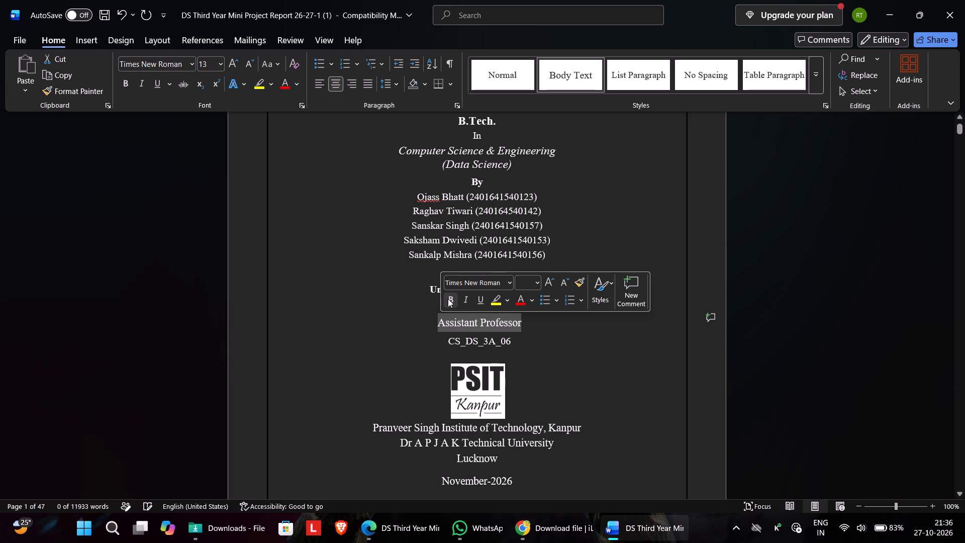
click(632, 357)
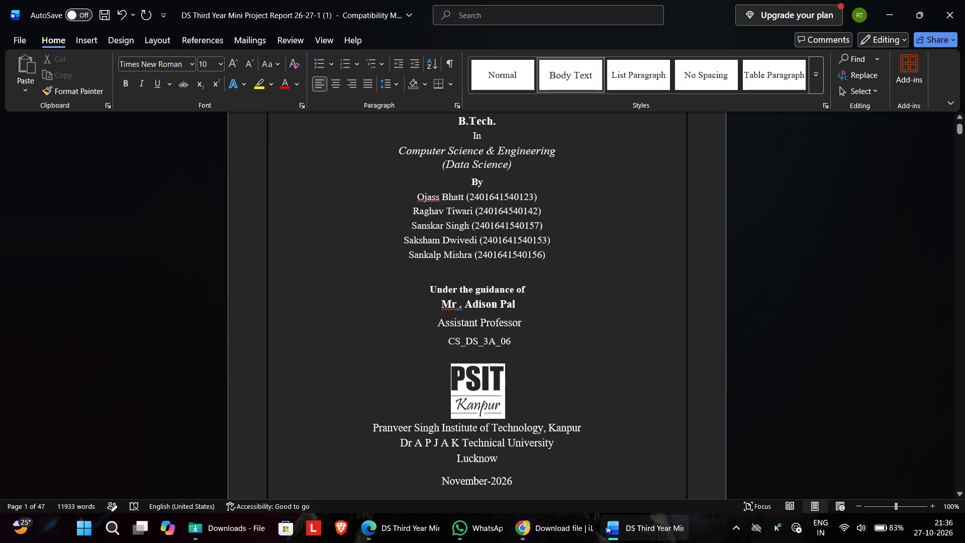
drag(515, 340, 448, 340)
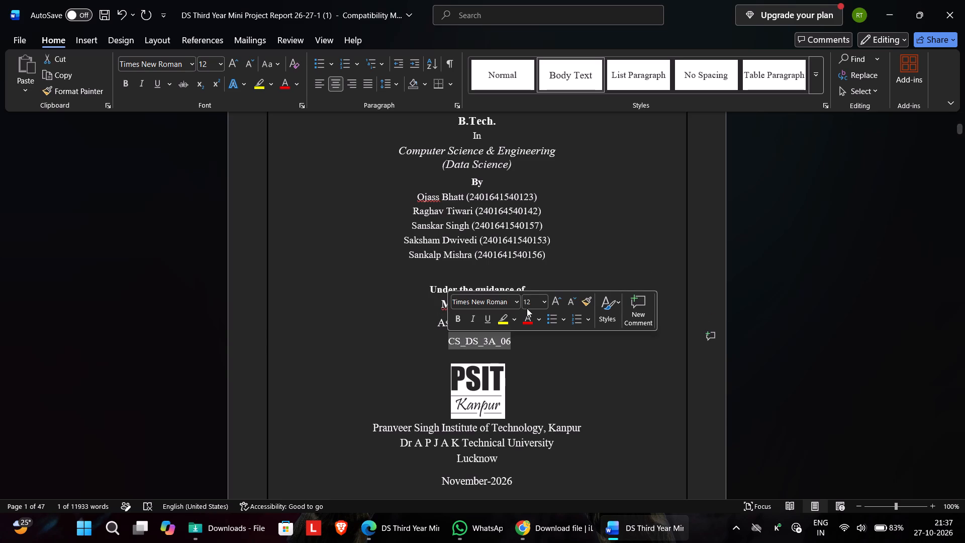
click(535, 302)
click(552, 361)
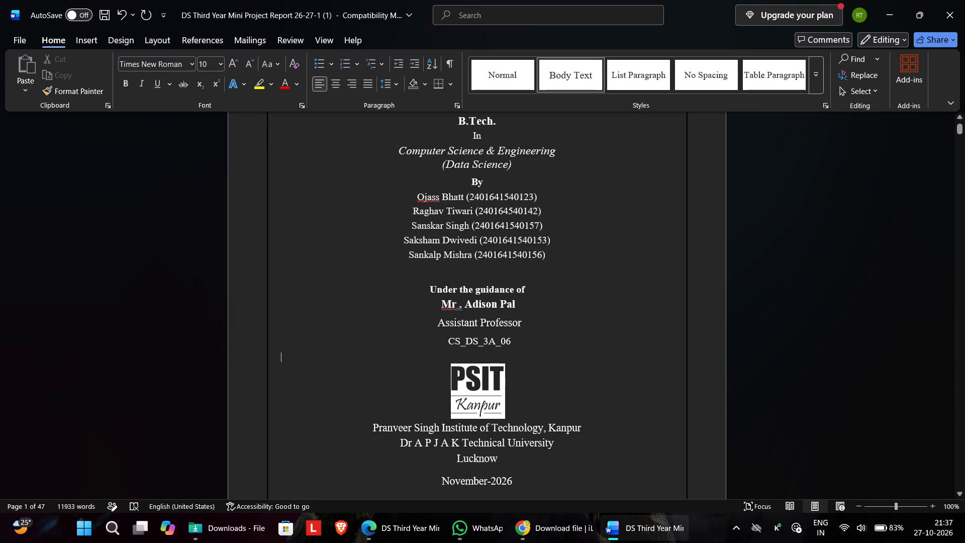
Set the supervisor's name, "Assistant Professor" and "CS_DS_3A_06" lines on the title page to font size 12.
drag(515, 344, 501, 328)
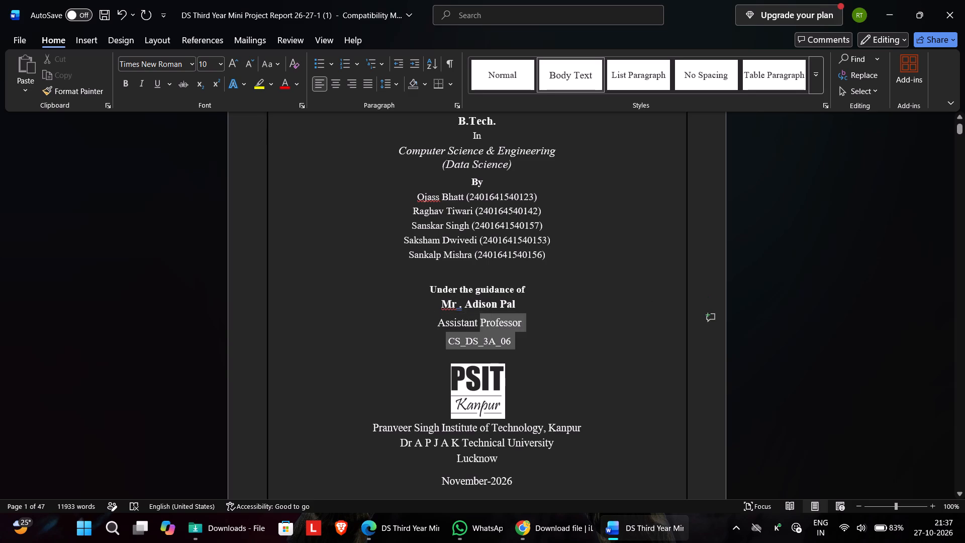
drag(501, 328, 442, 299)
click(521, 259)
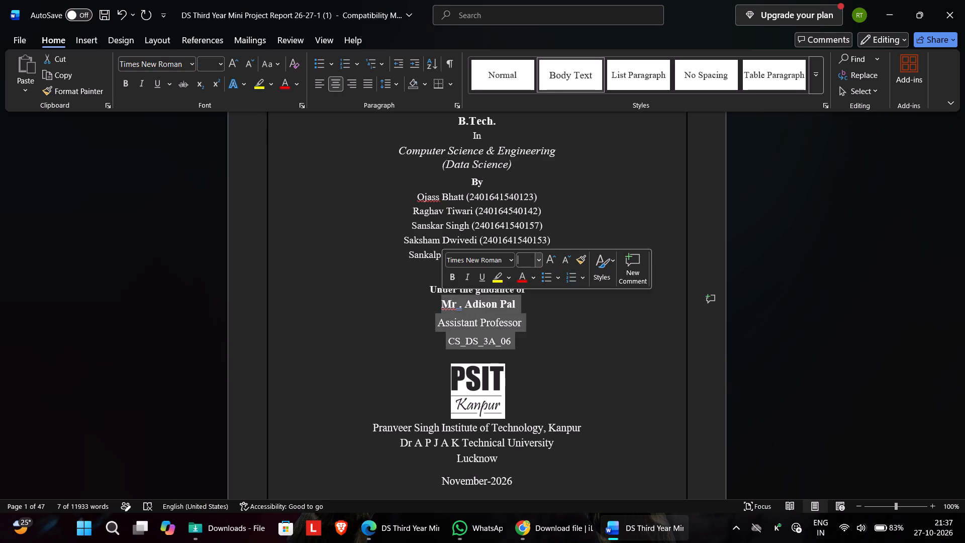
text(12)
click(558, 347)
Review the rest of the title page, the declaration with its student list, and the Certificate page with its signature blocks.
scroll(558, 347, down, 1)
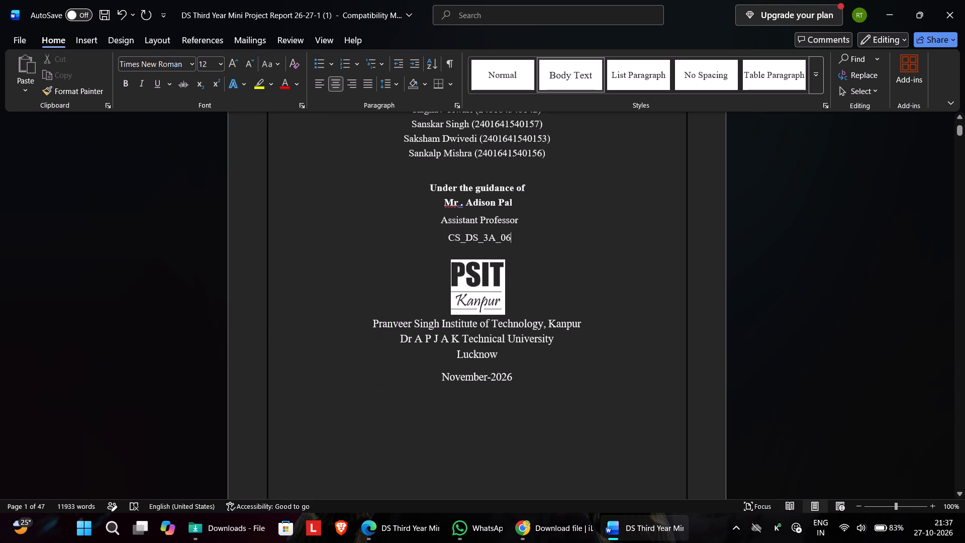
scroll(558, 347, down, 4)
scroll(558, 347, up, 1)
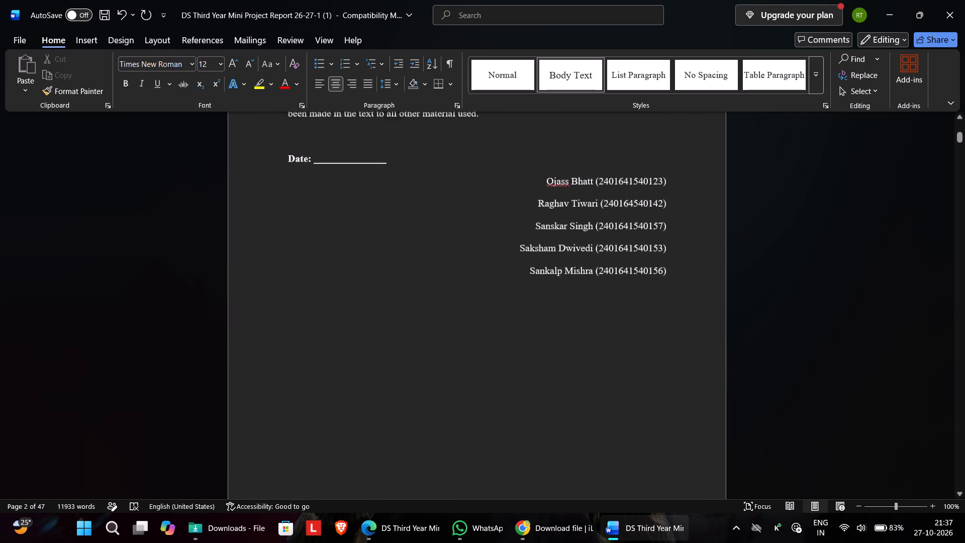
scroll(558, 347, up, 1)
scroll(558, 348, right, 1)
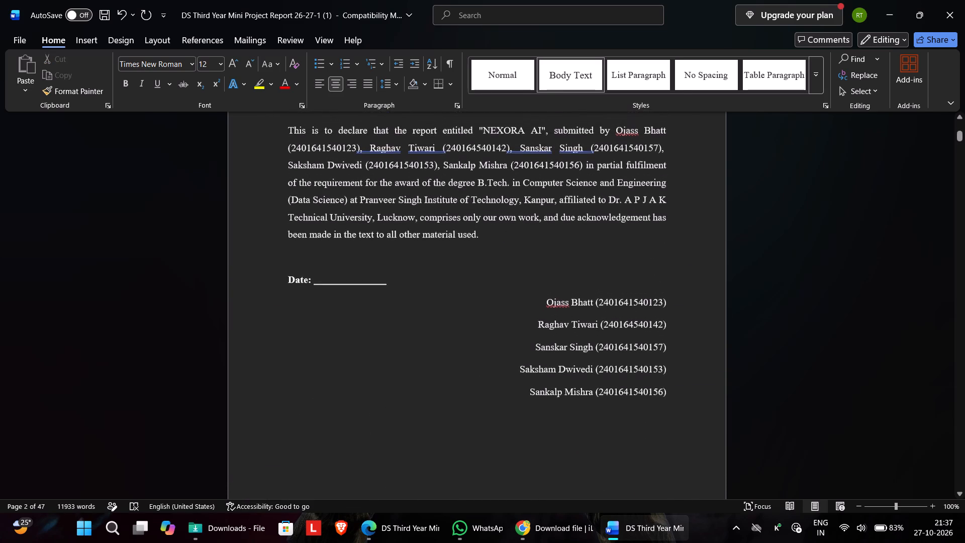
scroll(558, 348, right, 1)
scroll(558, 348, down, 2)
scroll(558, 348, up, 2)
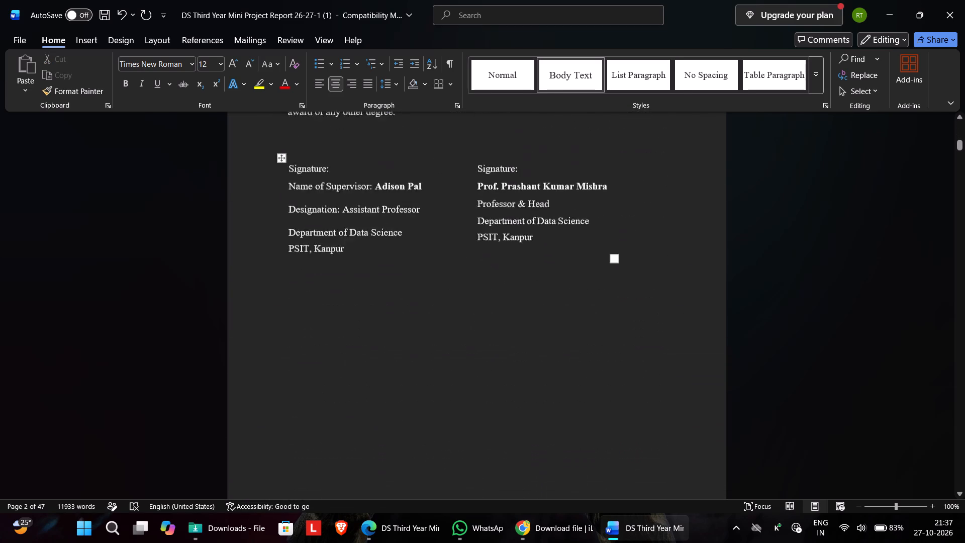
scroll(558, 348, up, 2)
scroll(558, 348, down, 1)
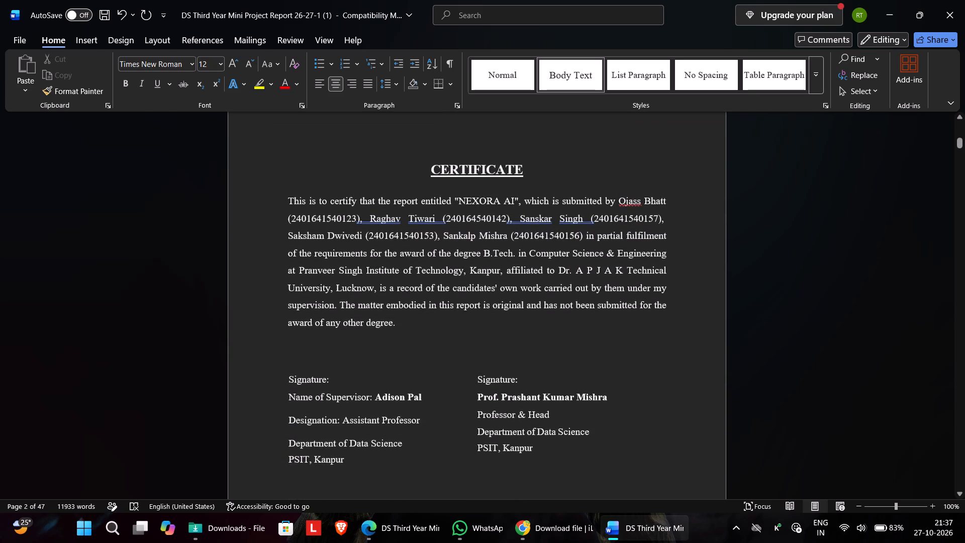
scroll(558, 348, down, 2)
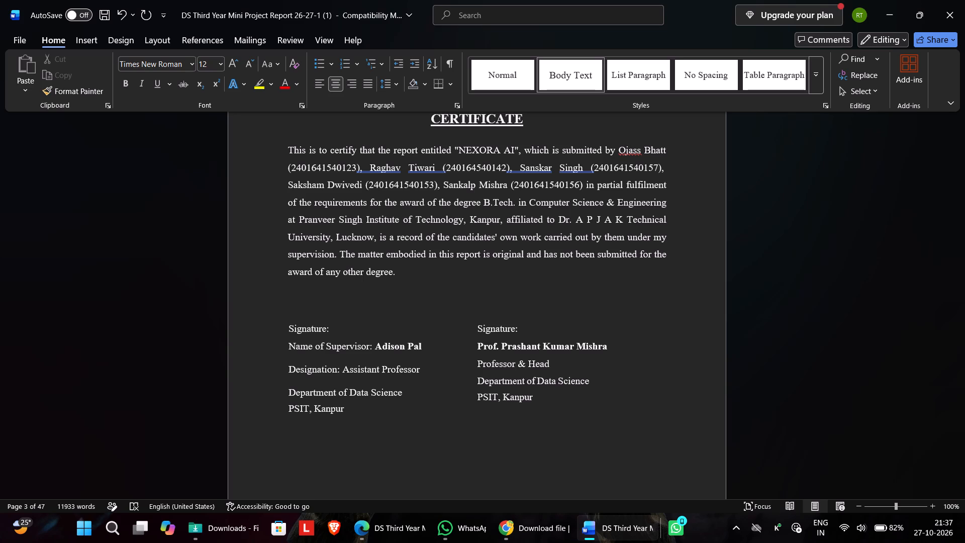
Go back from the Certificate page past the Declaration to the supervisor details on the title page.
scroll(672, 341, up, 8)
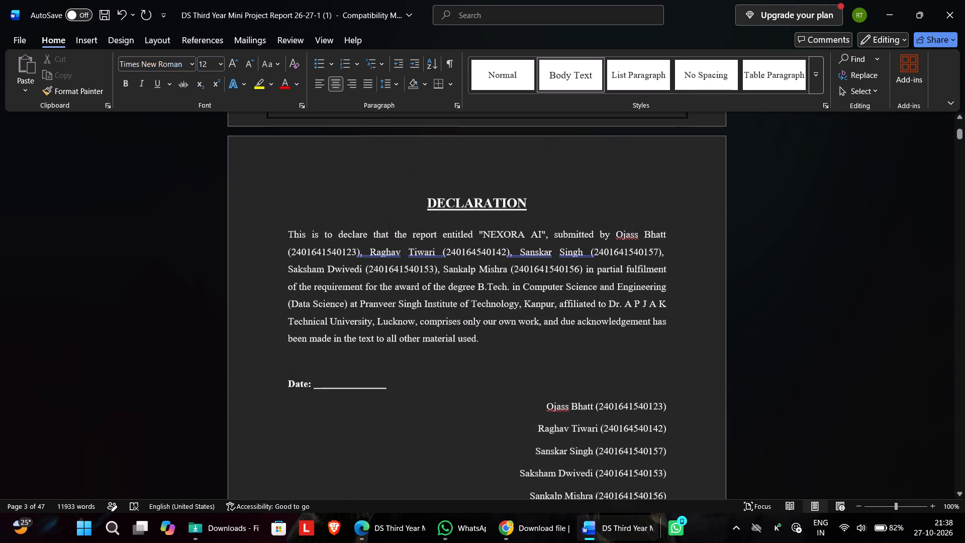
scroll(672, 341, up, 2)
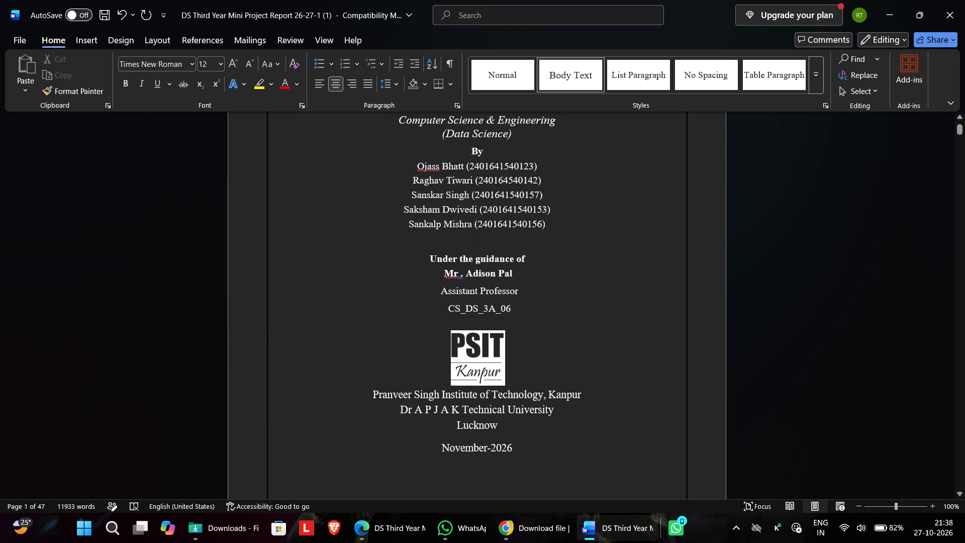
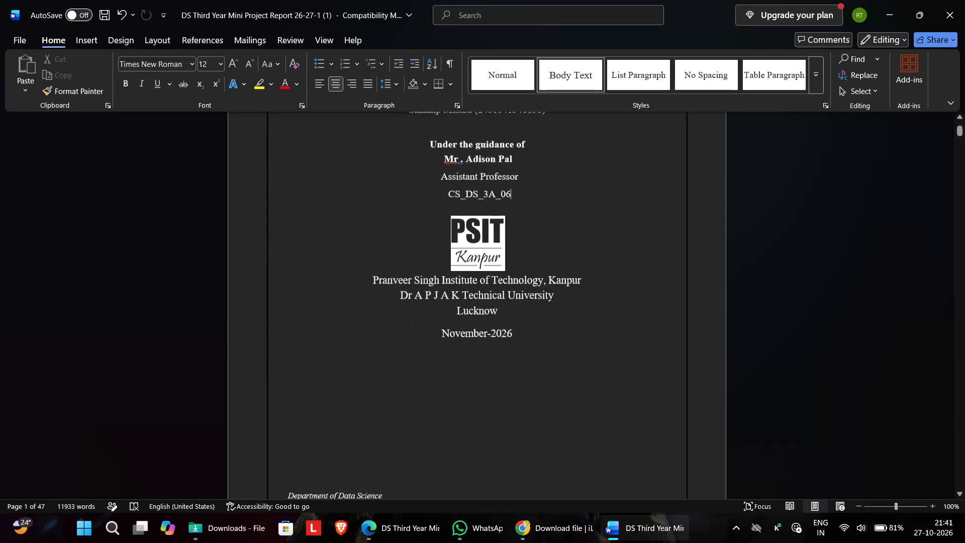
Look through the Declaration page and on to the supervisor's signature block on the Certificate page.
scroll(556, 310, down, 1)
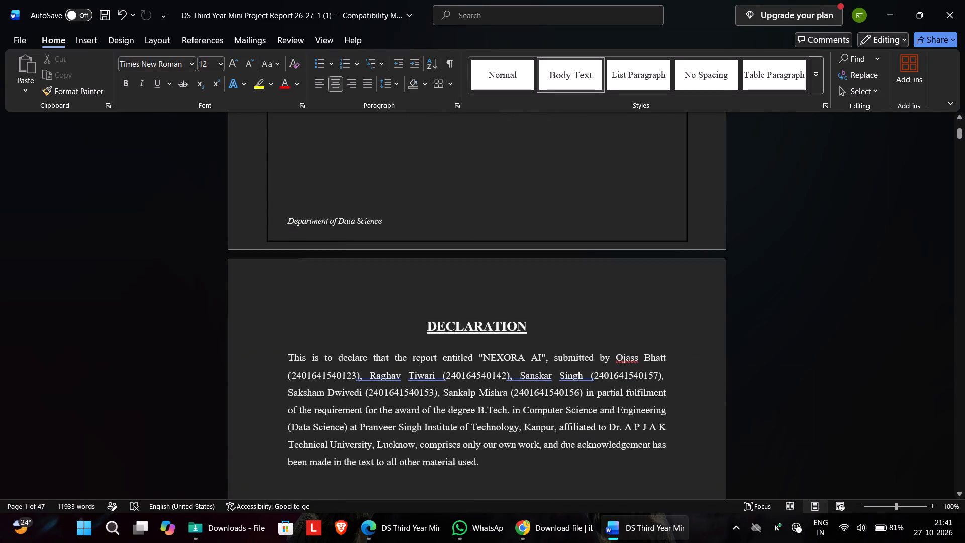
scroll(556, 310, down, 4)
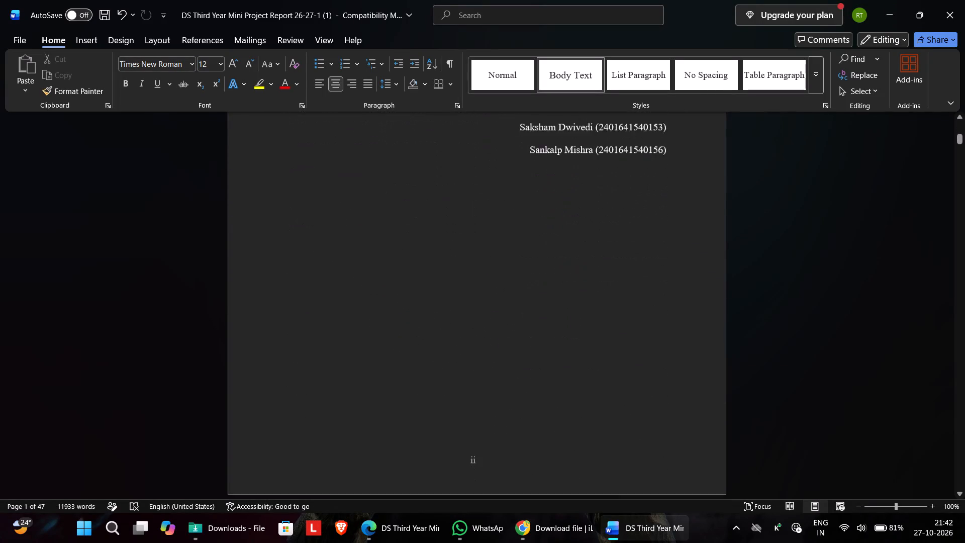
scroll(556, 310, down, 3)
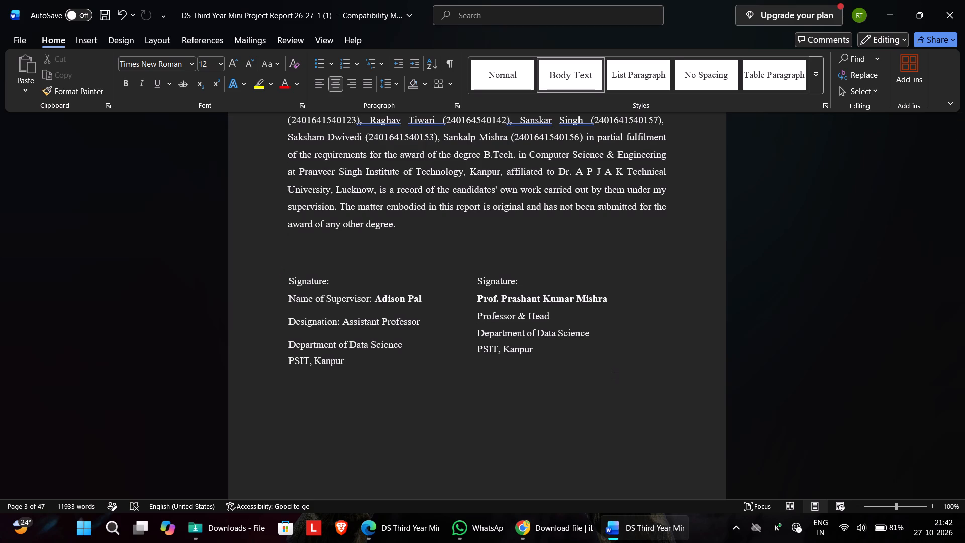
scroll(562, 269, up, 1)
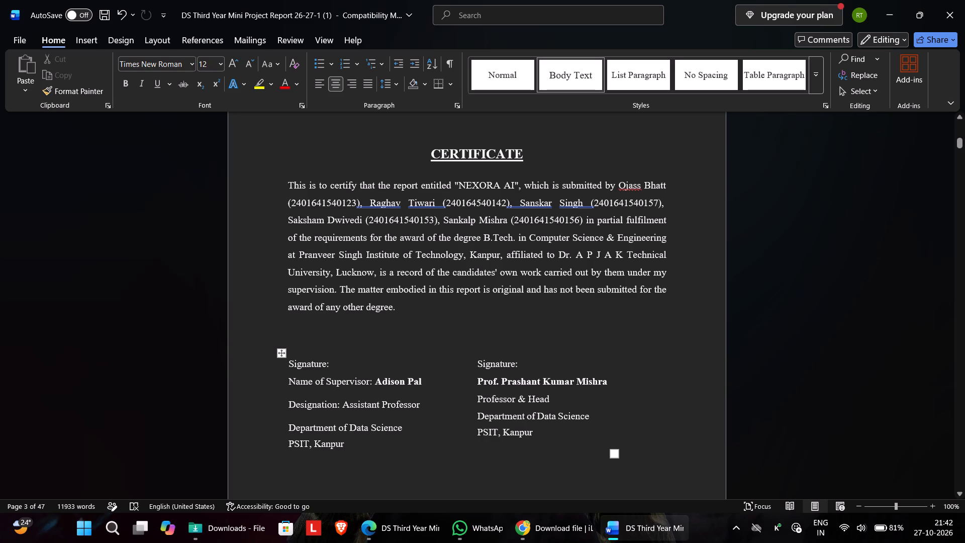
Delete the labels "Name of Supervisor:" and "Designation:" from the supervisor's signature block on the Certificate page.
drag(371, 381, 299, 378)
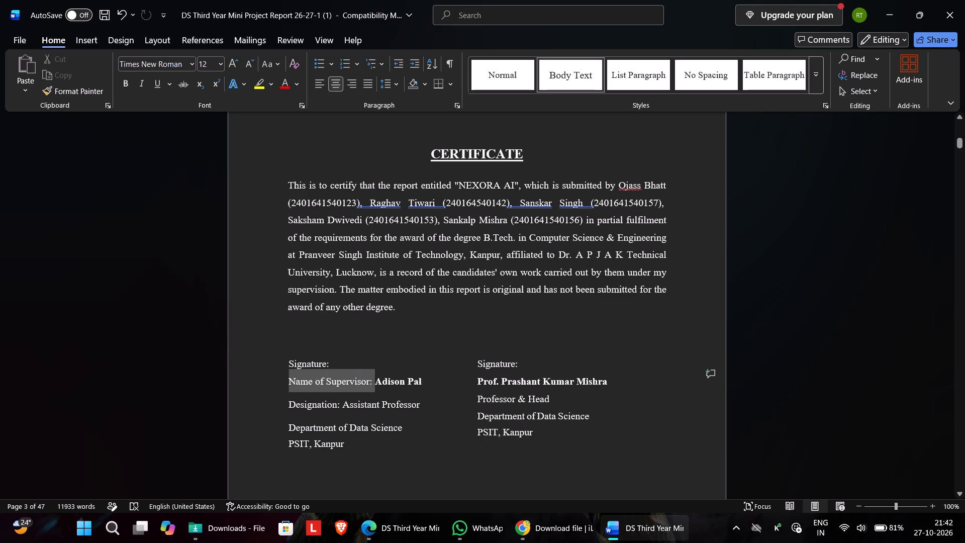
drag(299, 378, 297, 378)
key(BackSpace)
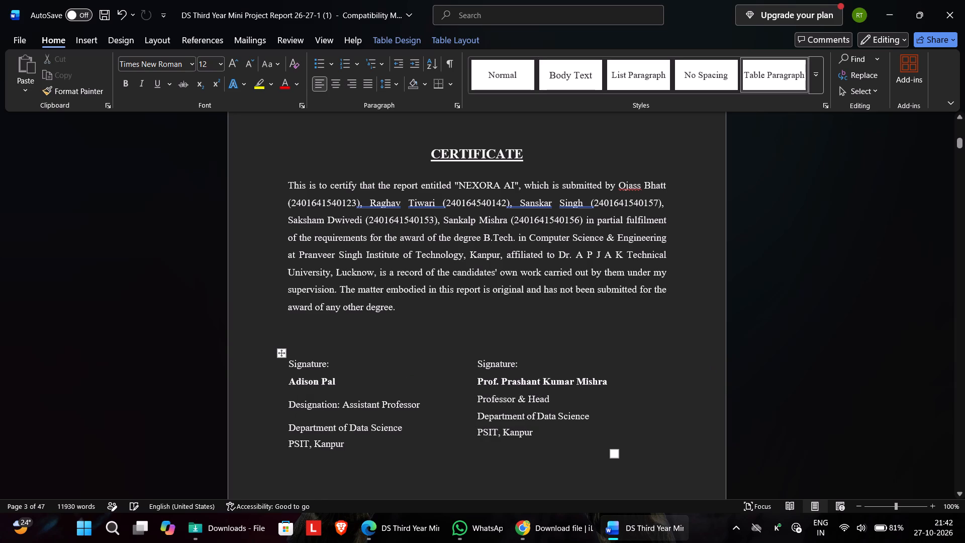
drag(340, 404, 292, 398)
key(BackSpace)
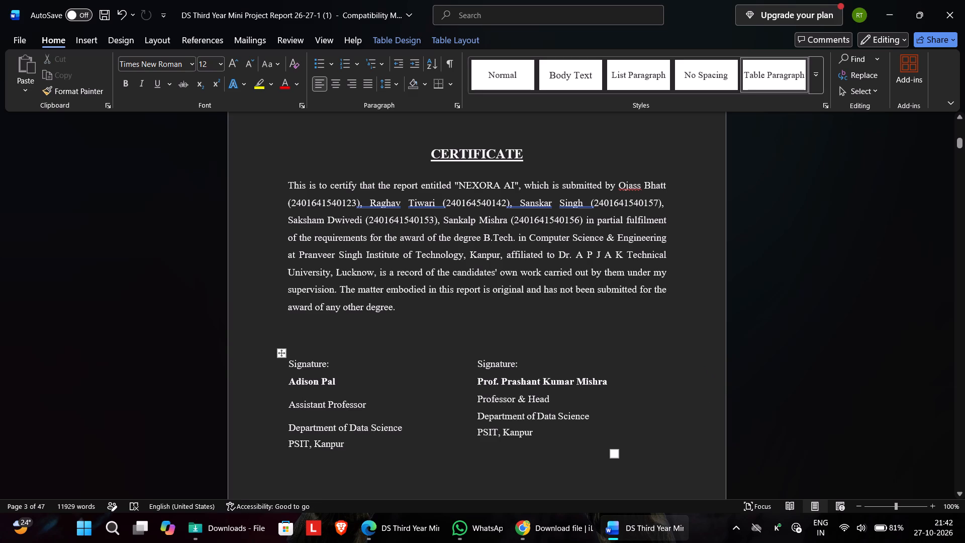
Add the title "Mr ." before the supervisor's name in the Certificate page's signature block.
click(288, 382)
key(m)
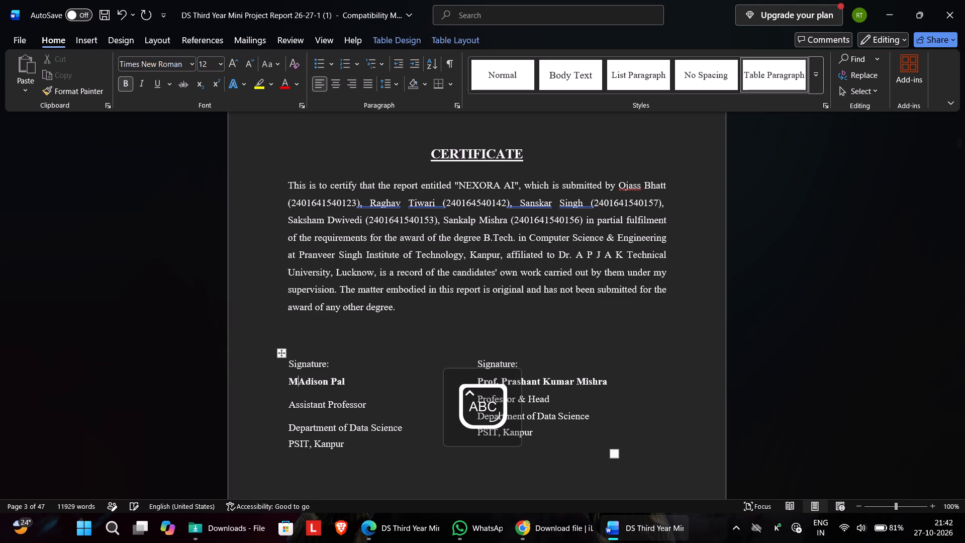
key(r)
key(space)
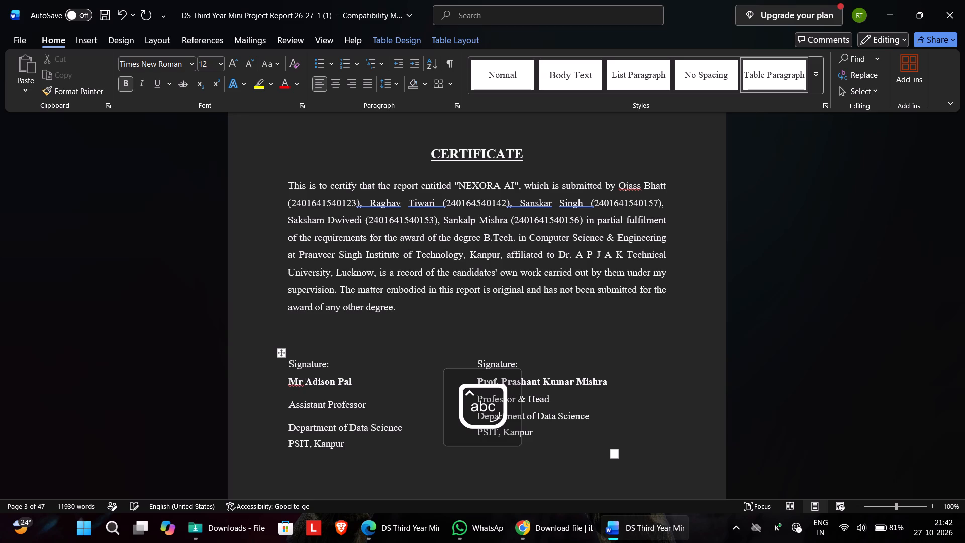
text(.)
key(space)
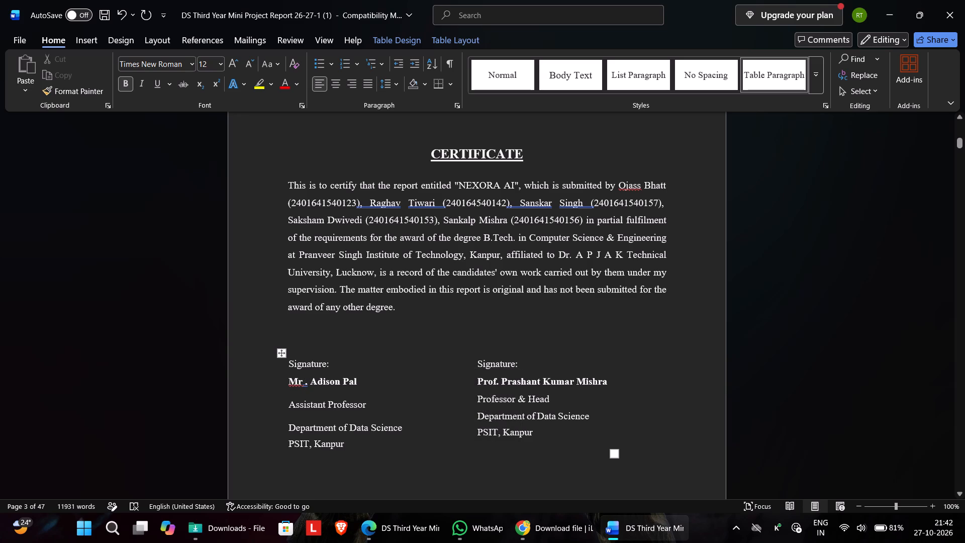
click(358, 394)
click(362, 379)
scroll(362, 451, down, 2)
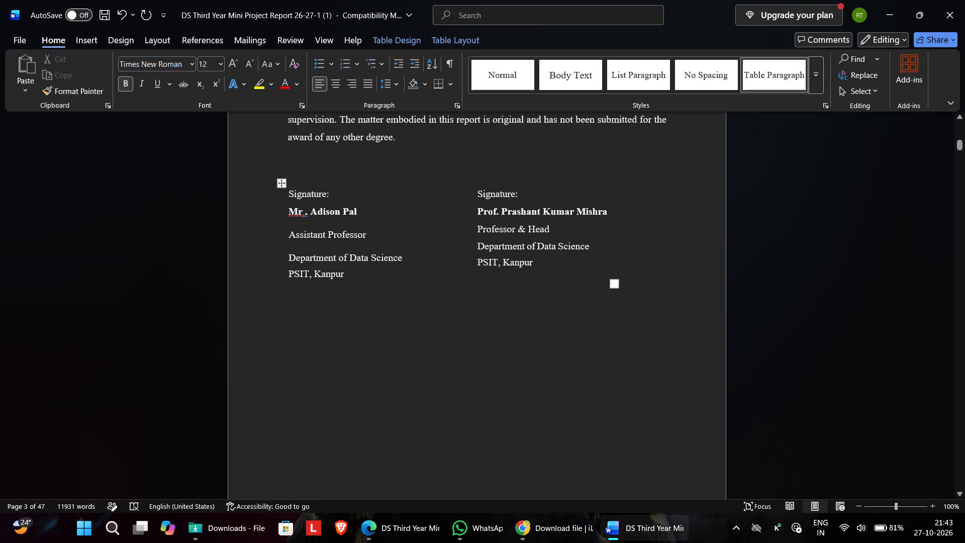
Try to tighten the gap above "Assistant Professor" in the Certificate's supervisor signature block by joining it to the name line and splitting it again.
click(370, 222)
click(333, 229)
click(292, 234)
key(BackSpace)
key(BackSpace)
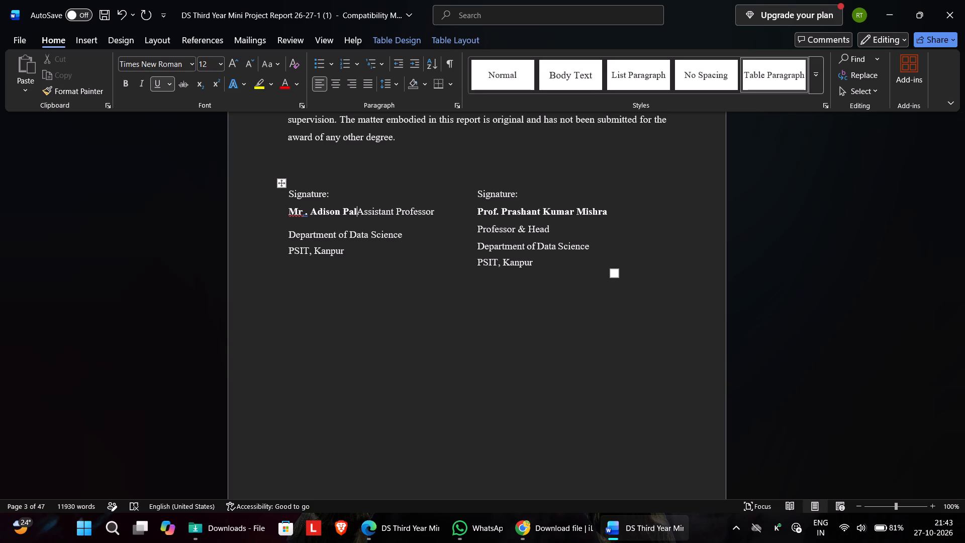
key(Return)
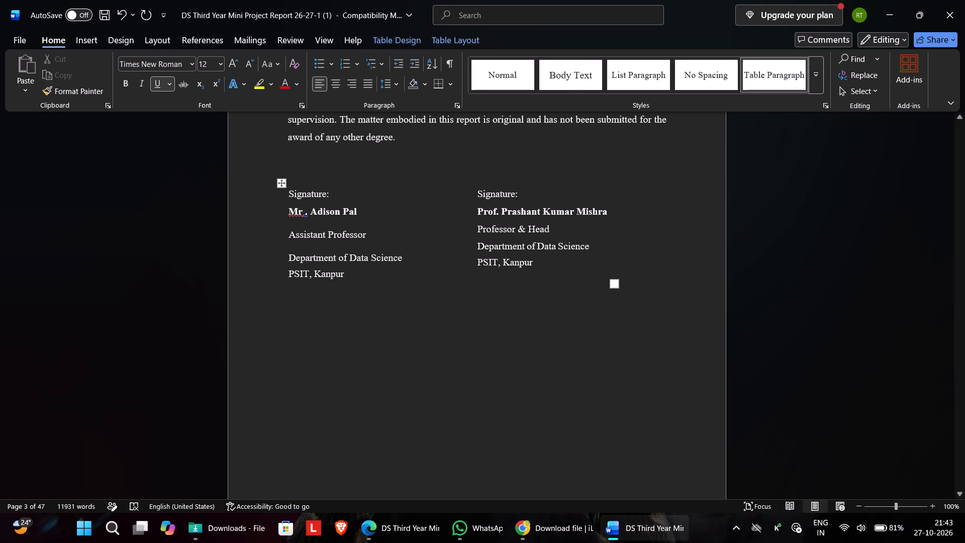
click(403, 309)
Save the edited report document.
scroll(403, 309, down, 1)
scroll(403, 309, up, 2)
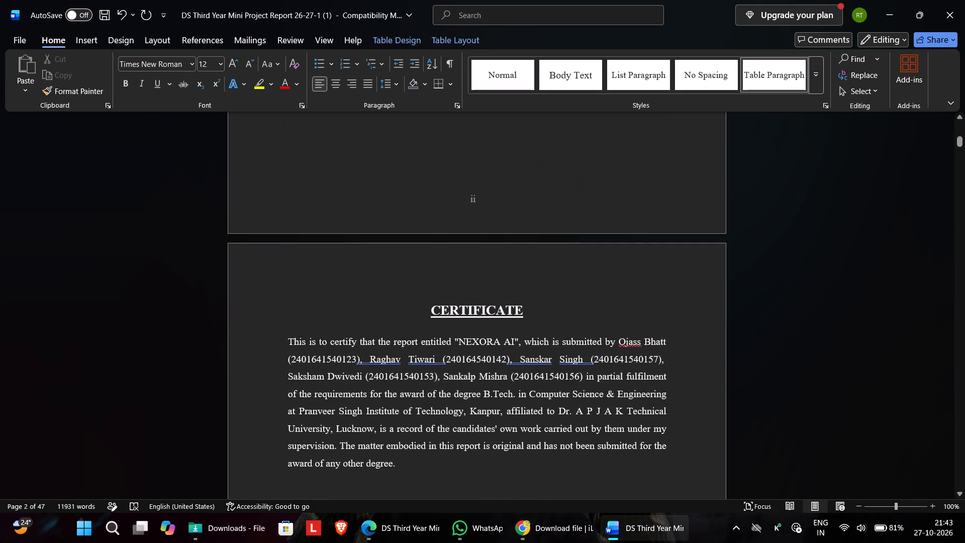
click(106, 12)
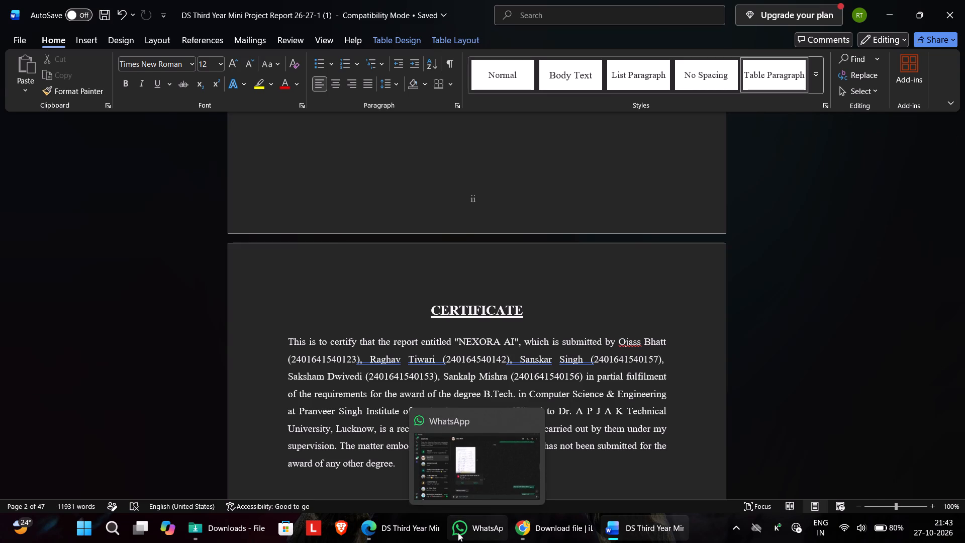
Switch to Chrome, search for "word to pdf converter" in a new tab, and open iLovePDF's Word to PDF page.
click(533, 527)
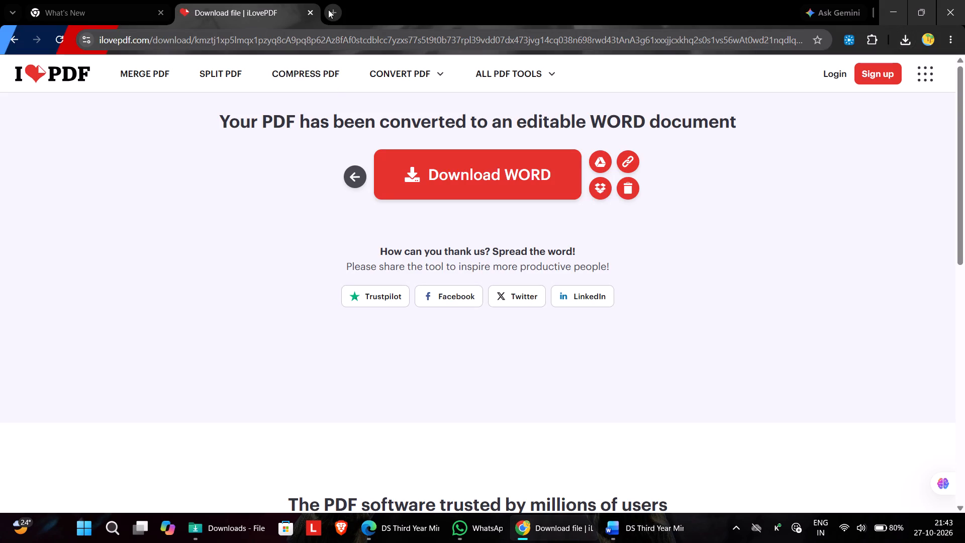
click(328, 10)
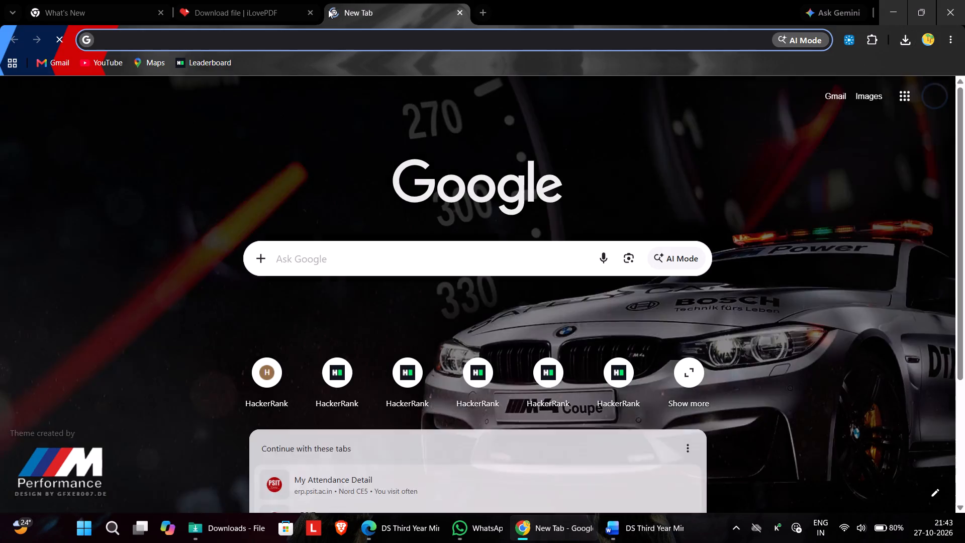
text(word to)
key(space)
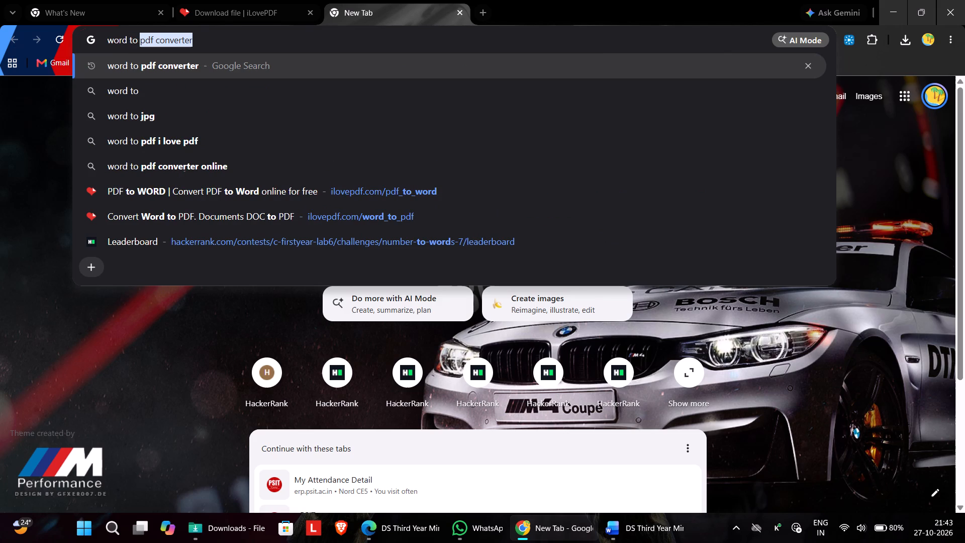
click(247, 66)
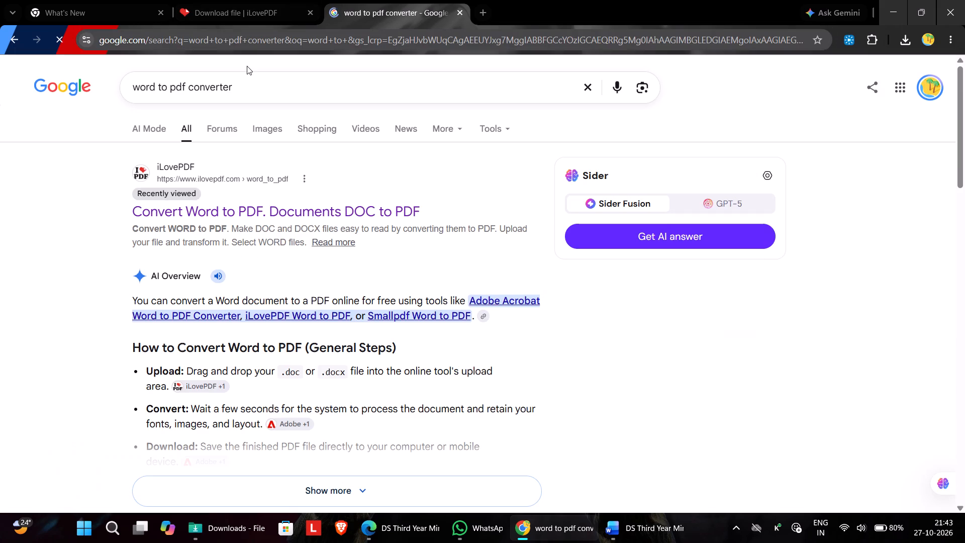
click(178, 209)
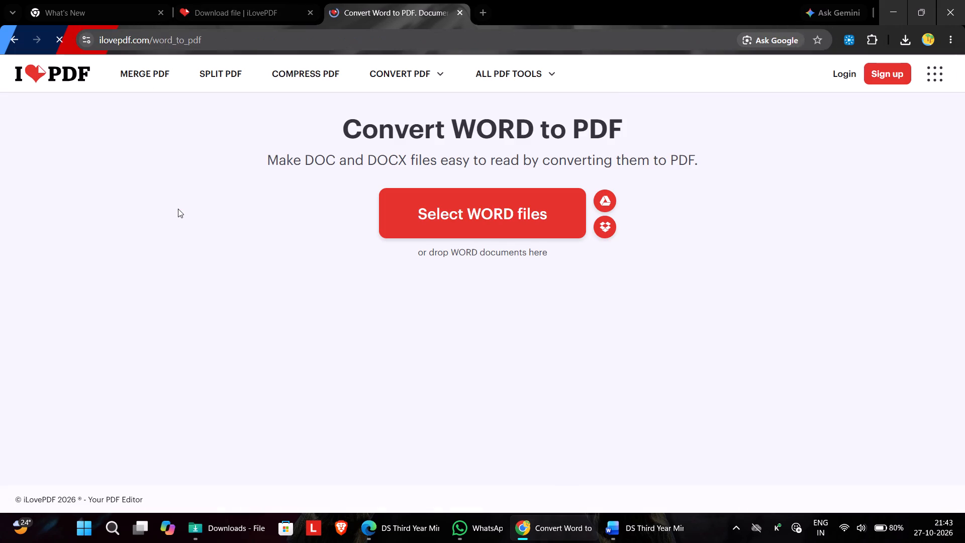
Upload "DS Third Year Mini Project Report 26-27-1 (1)" from Downloads and convert it to PDF.
click(444, 223)
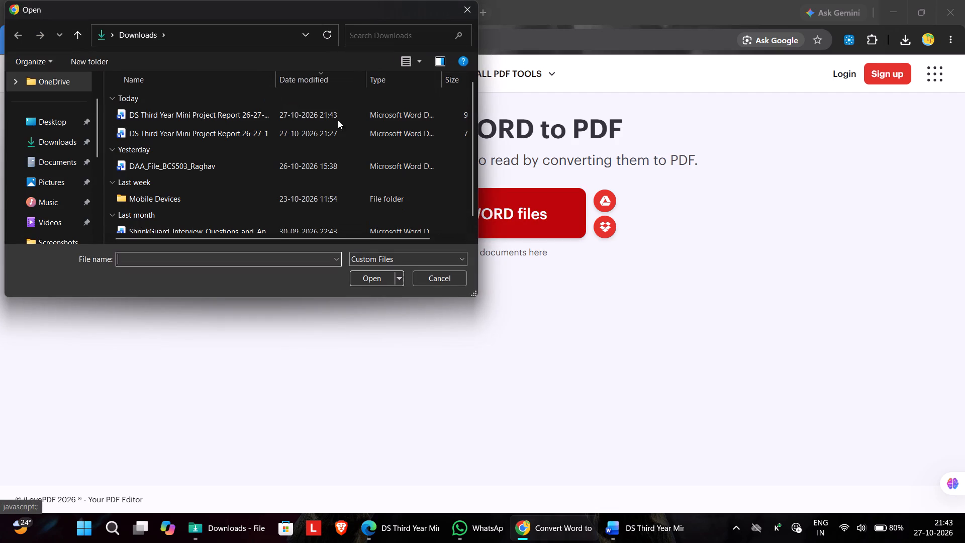
click(333, 114)
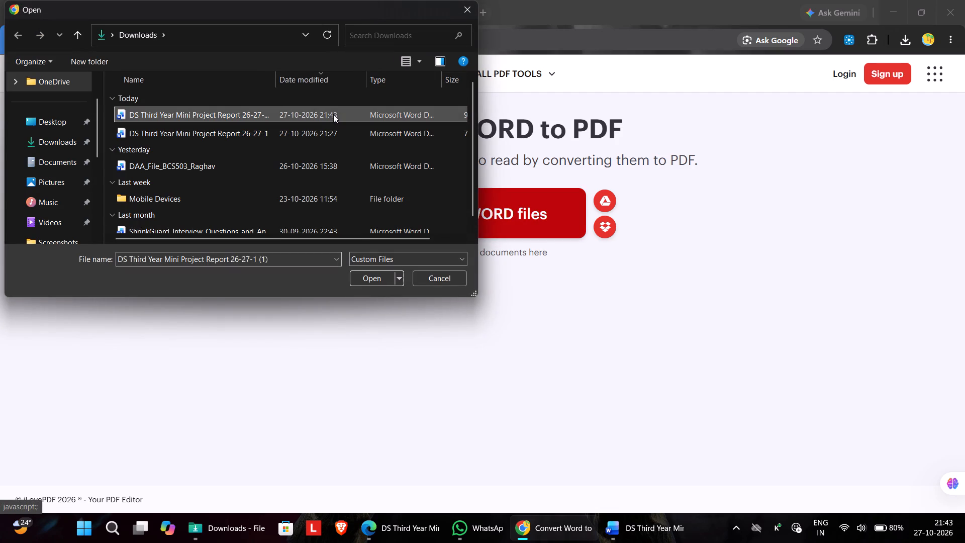
click(376, 278)
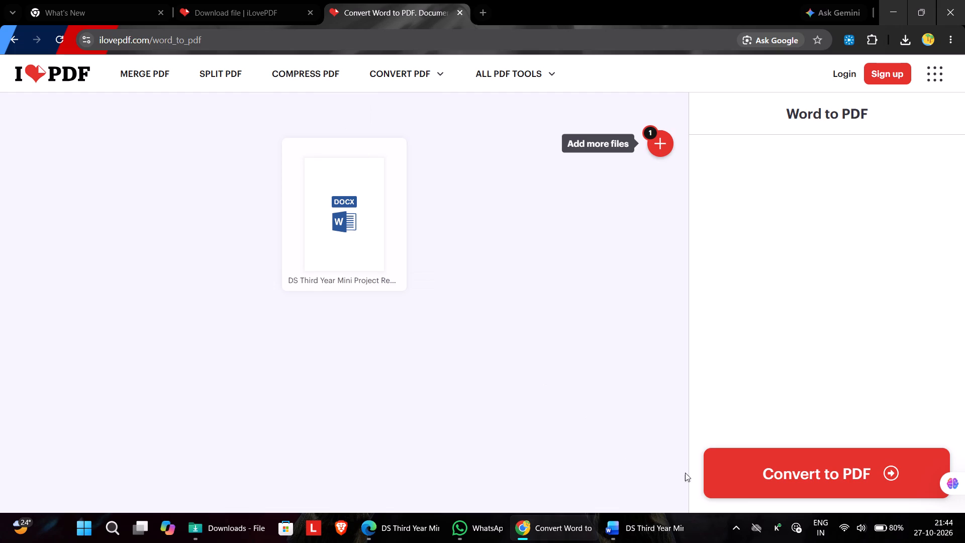
drag(746, 498, 717, 492)
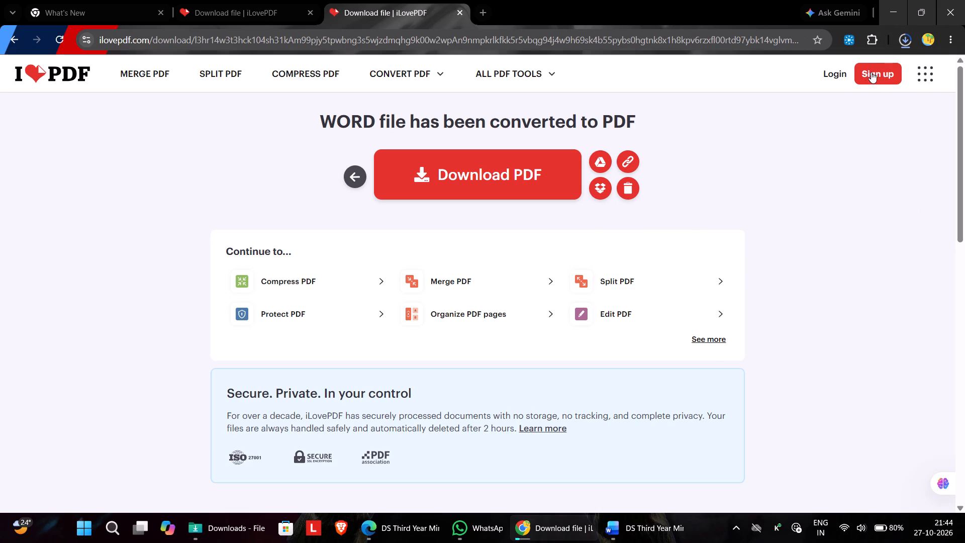
Open the downloaded "DS Third Year Mini Project Report 26-27-1 (1).pdf" from the recent downloads.
click(899, 47)
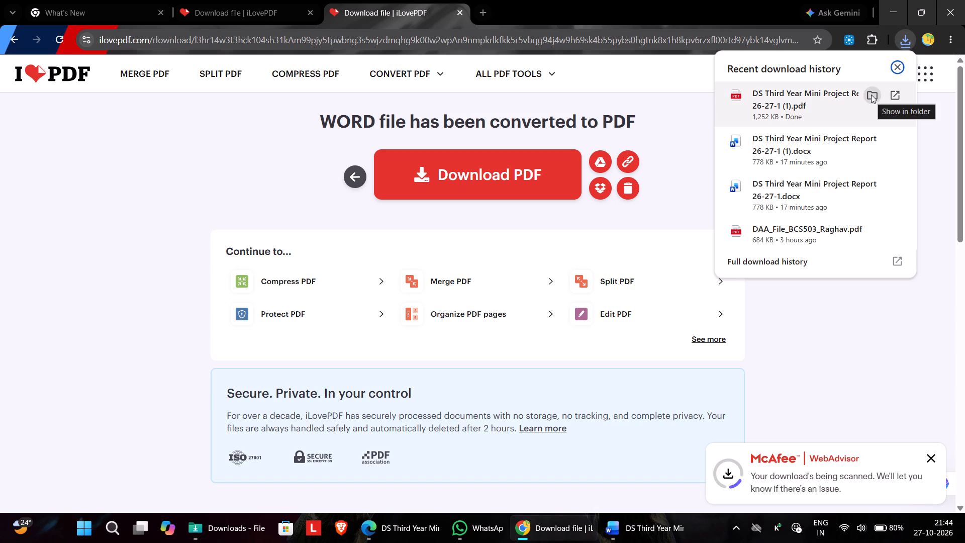
click(893, 91)
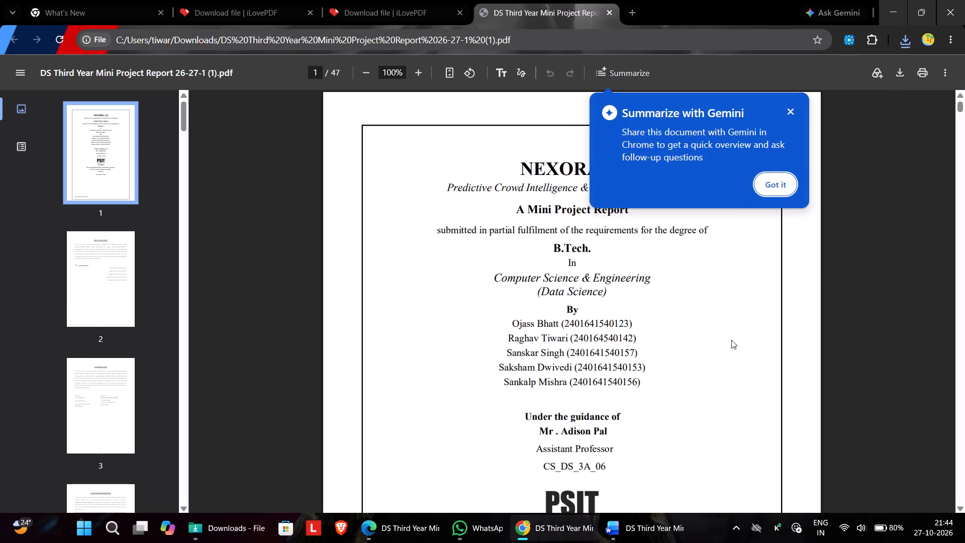
Dismiss the Gemini summary prompt and check the PDF's title, Declaration, Certificate and Acknowledgement pages up to the Abstract.
click(678, 374)
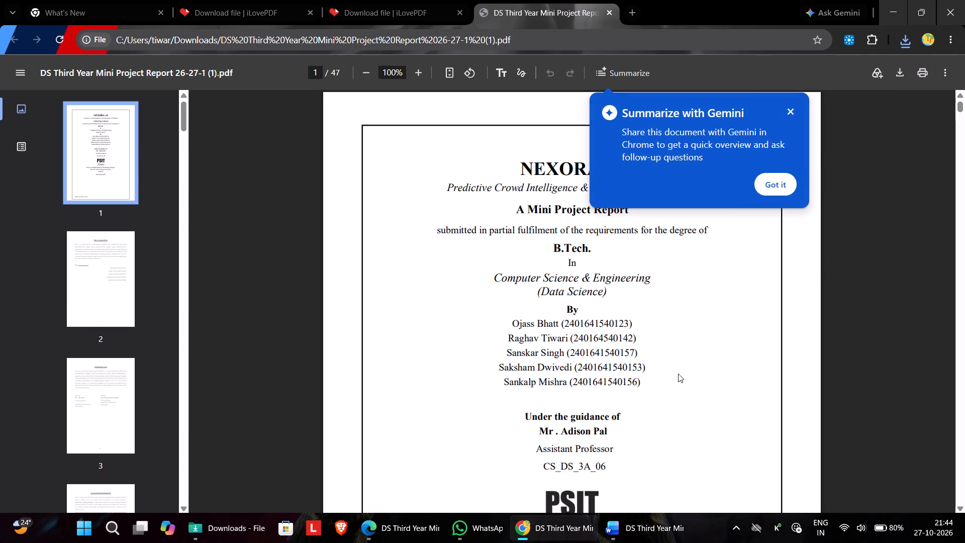
scroll(678, 374, down, 2)
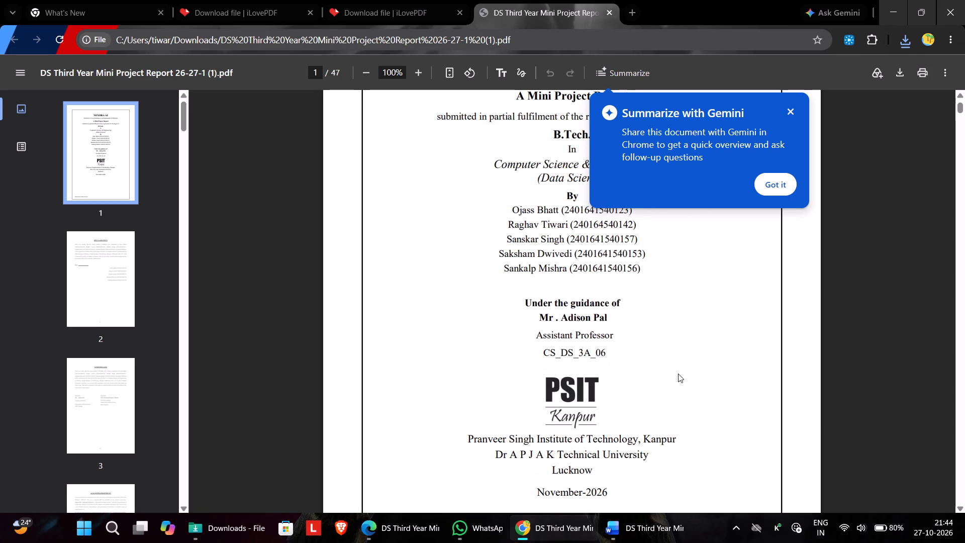
click(790, 113)
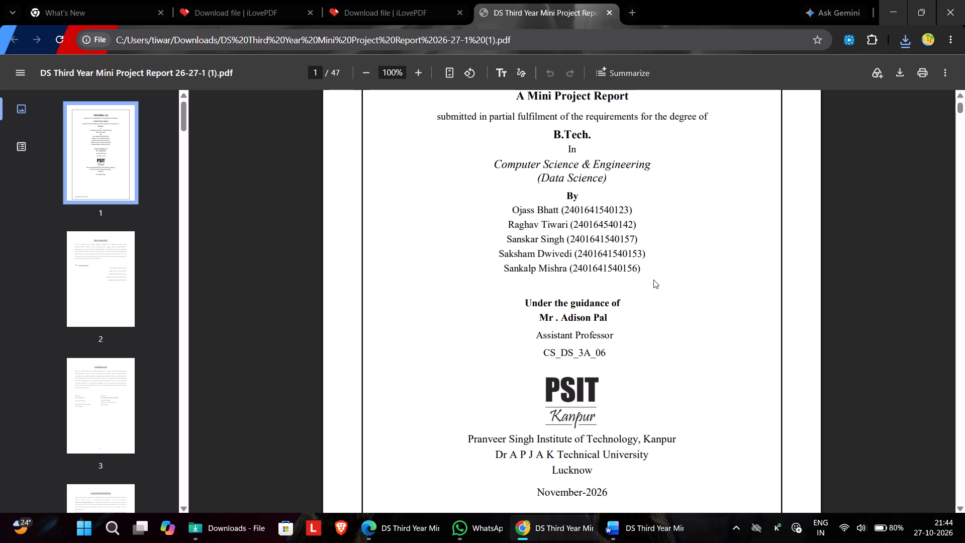
scroll(653, 280, down, 2)
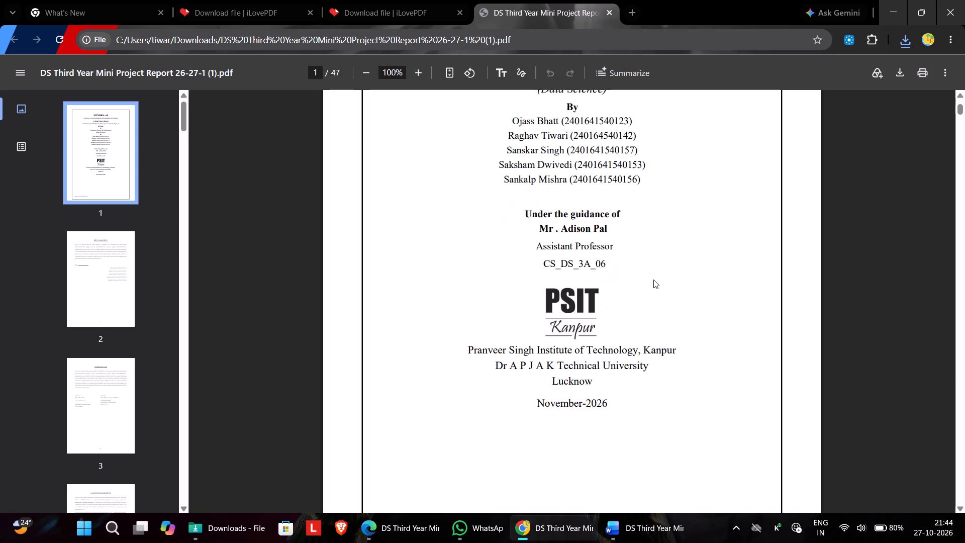
scroll(653, 280, down, 3)
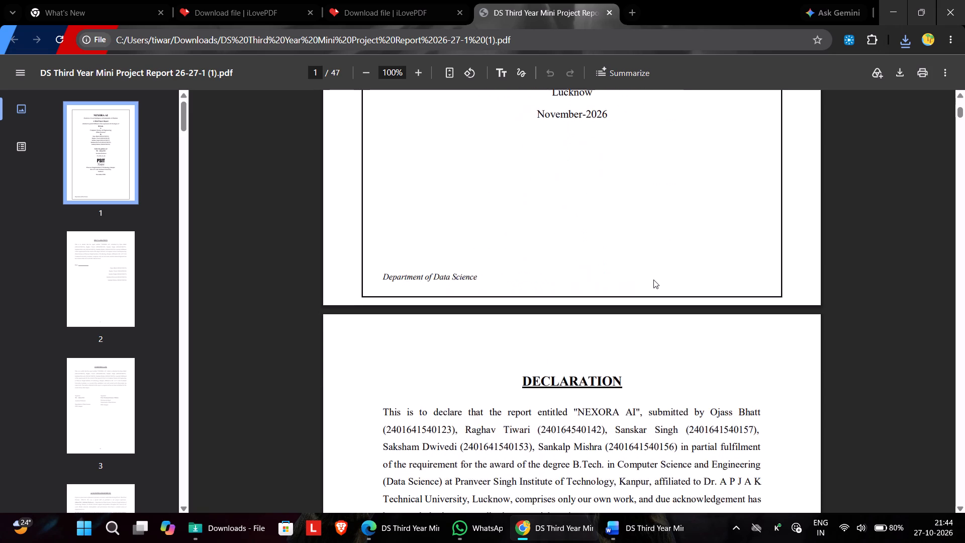
scroll(653, 280, down, 2)
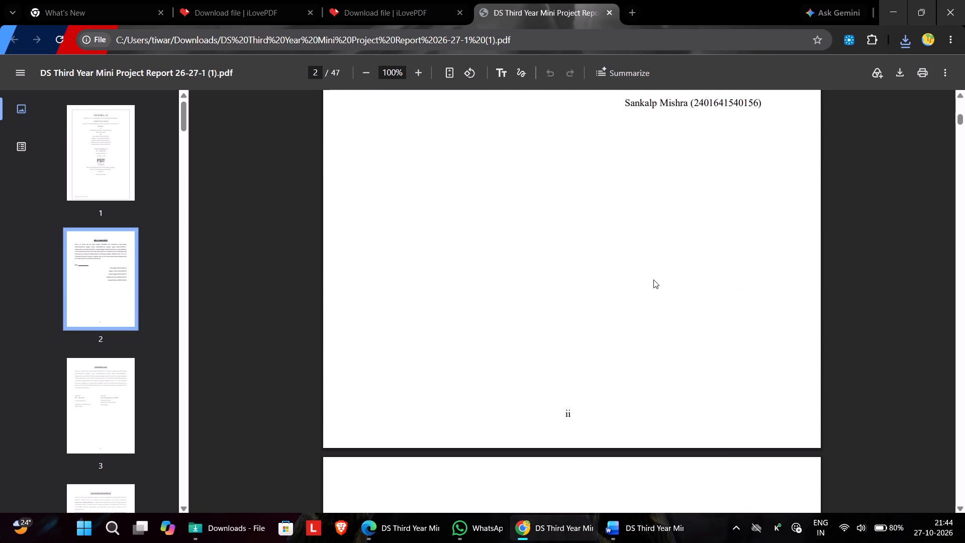
scroll(653, 280, down, 3)
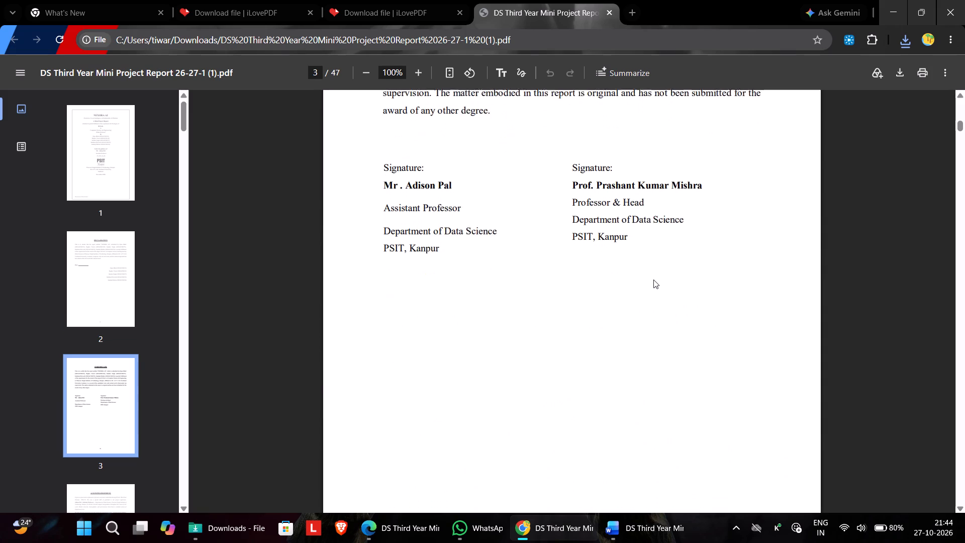
scroll(653, 280, down, 1)
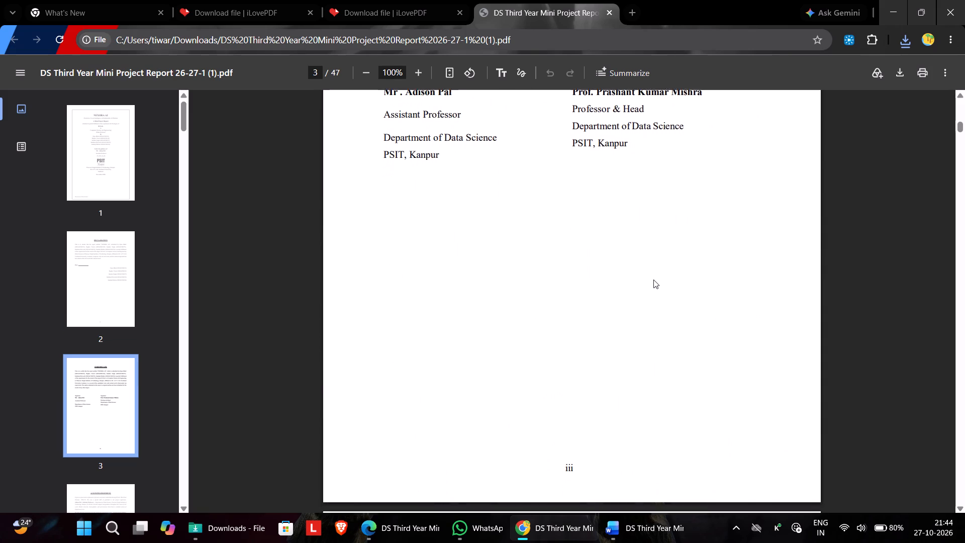
scroll(653, 280, down, 3)
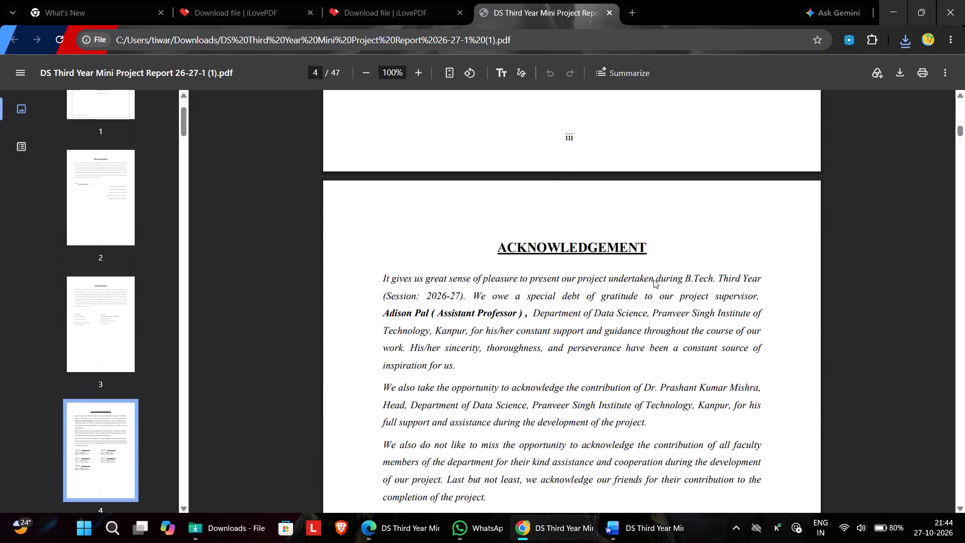
scroll(653, 280, down, 2)
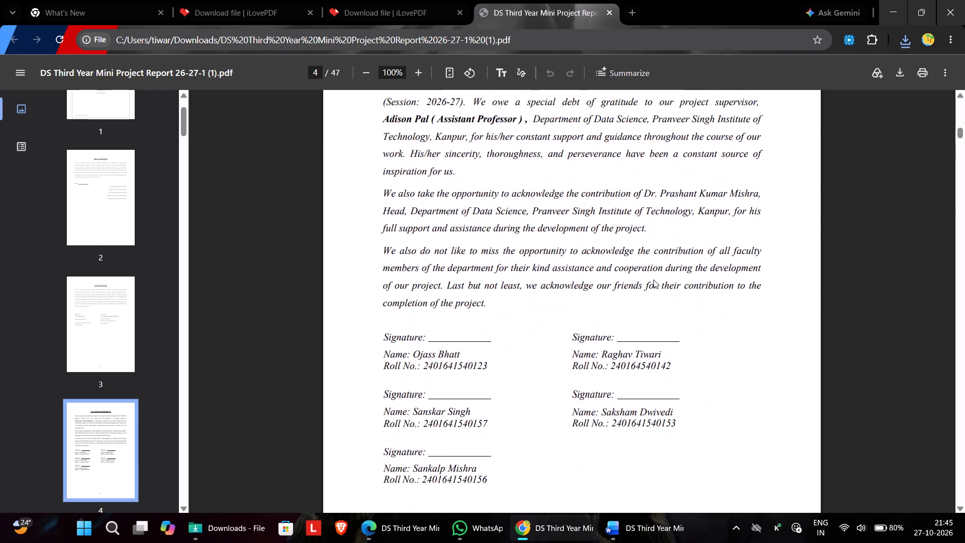
scroll(653, 280, down, 3)
Go back from the Abstract to the title page and recheck the supervisor and student details.
scroll(653, 280, up, 1)
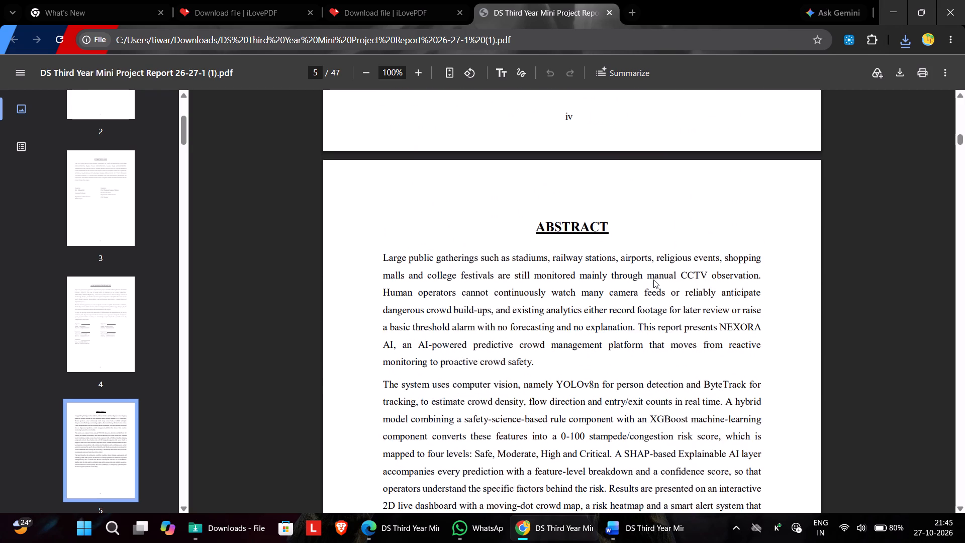
scroll(653, 280, up, 6)
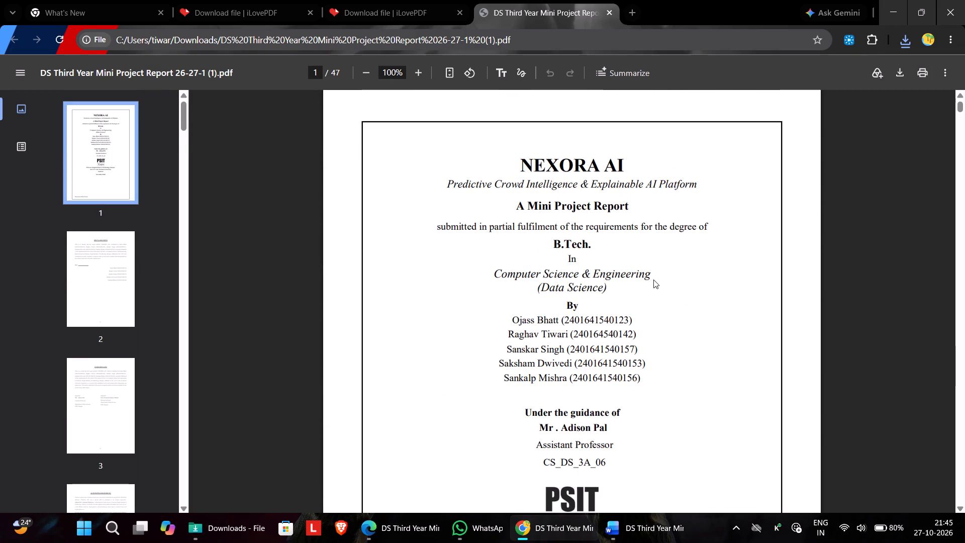
scroll(653, 280, down, 1)
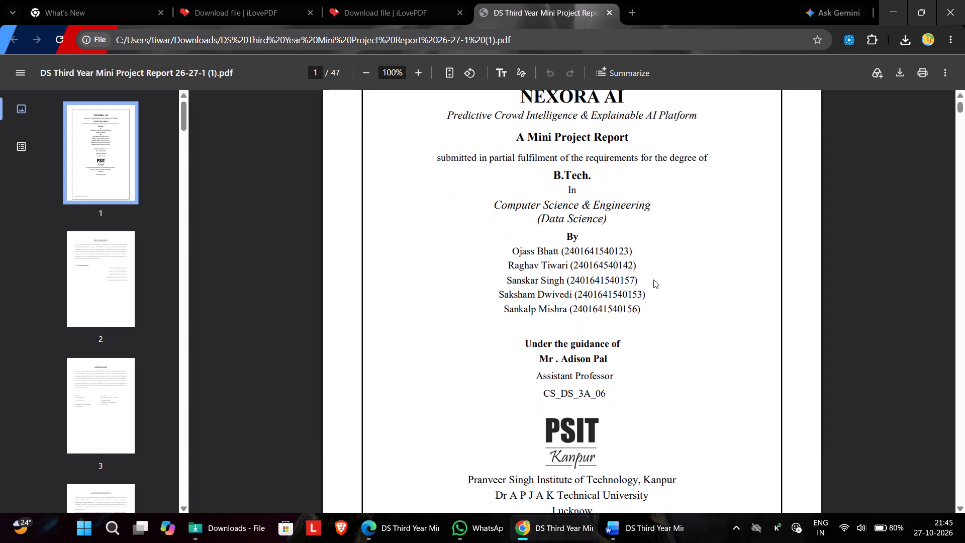
Recheck the PDF's Declaration and Certificate pages, including the student list, date line and supervisor signature details.
scroll(653, 280, down, 4)
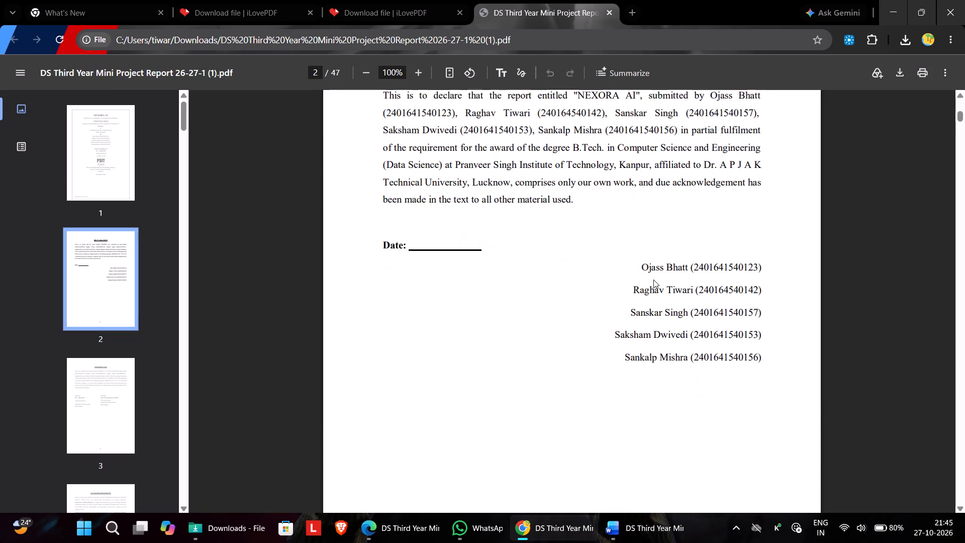
scroll(653, 280, down, 3)
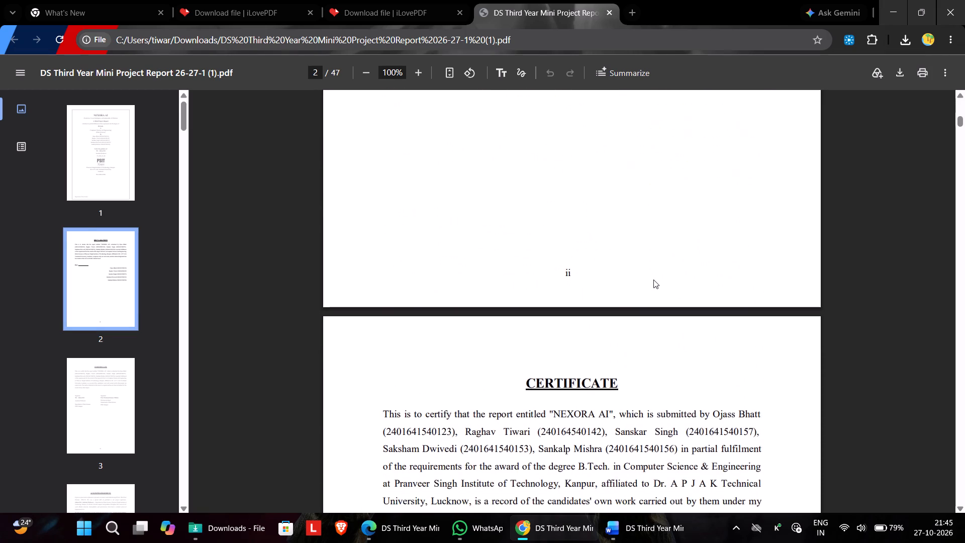
scroll(653, 280, down, 2)
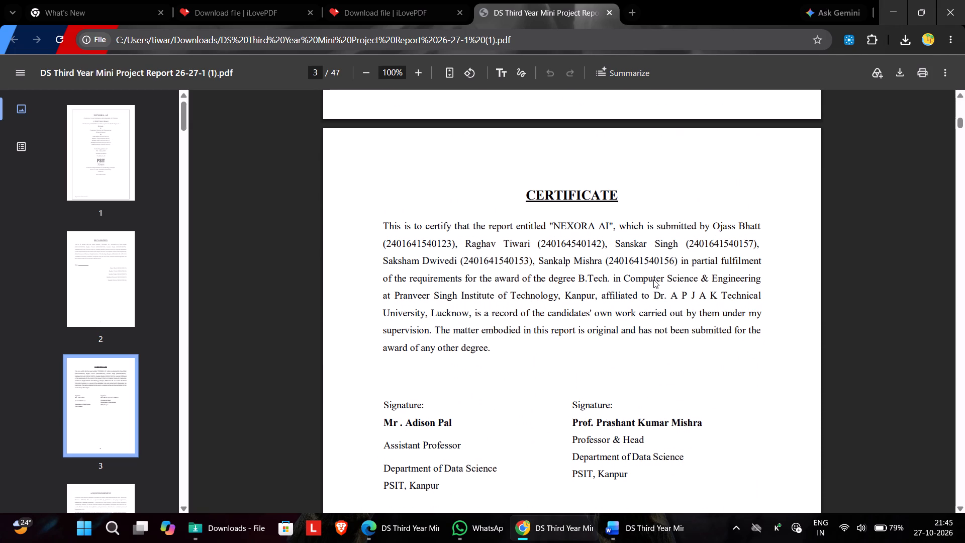
scroll(653, 280, down, 1)
scroll(653, 280, up, 2)
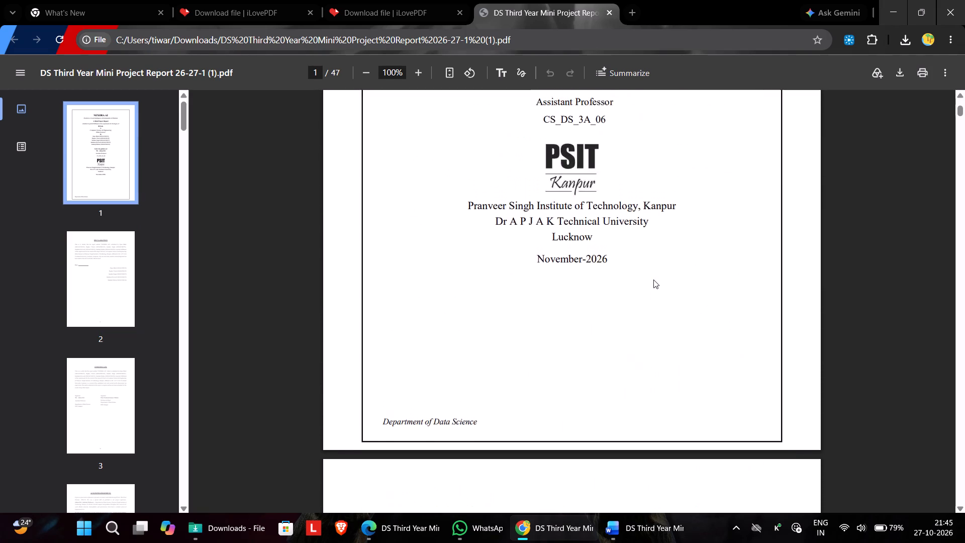
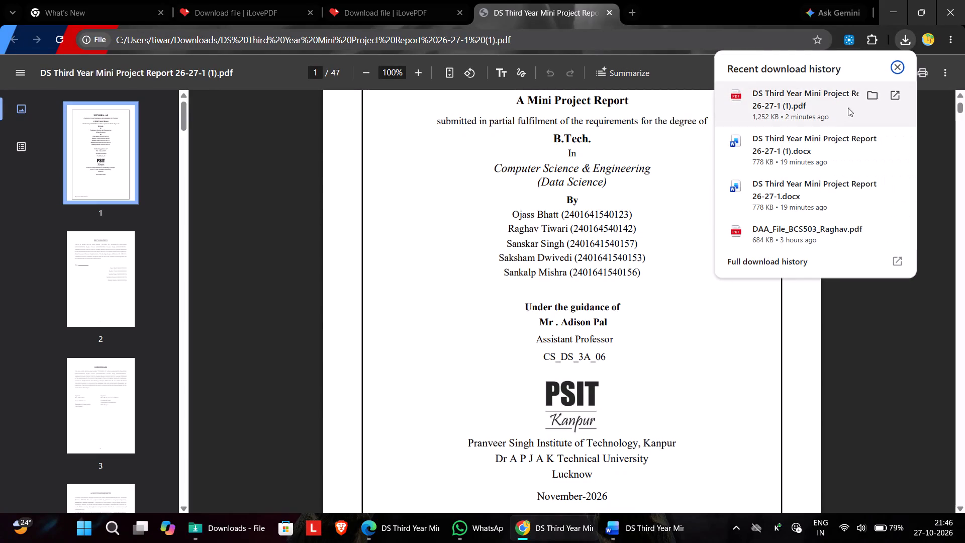
Show the downloaded "DS Third Year Mini Project Report 26-27-1 (1).pdf" in its Downloads folder and start sharing it.
click(868, 98)
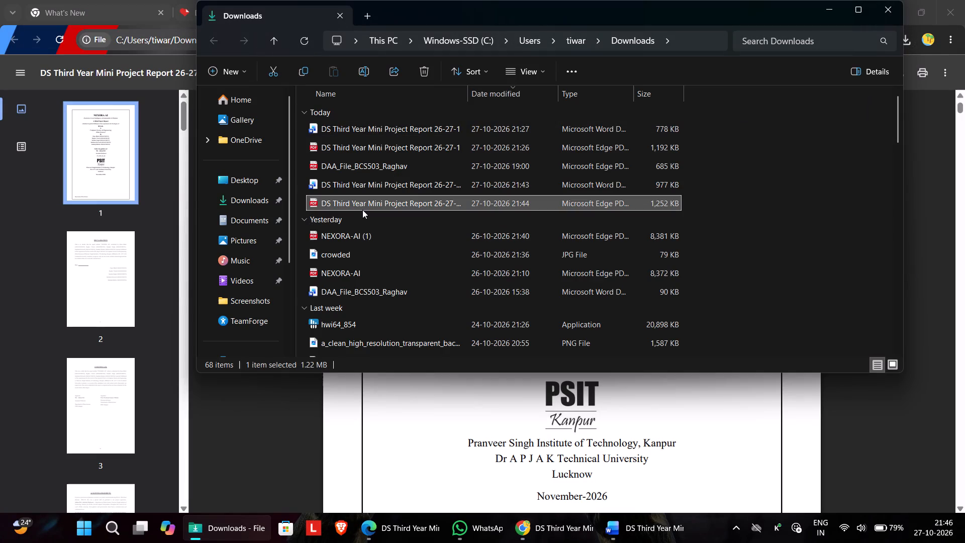
click(392, 71)
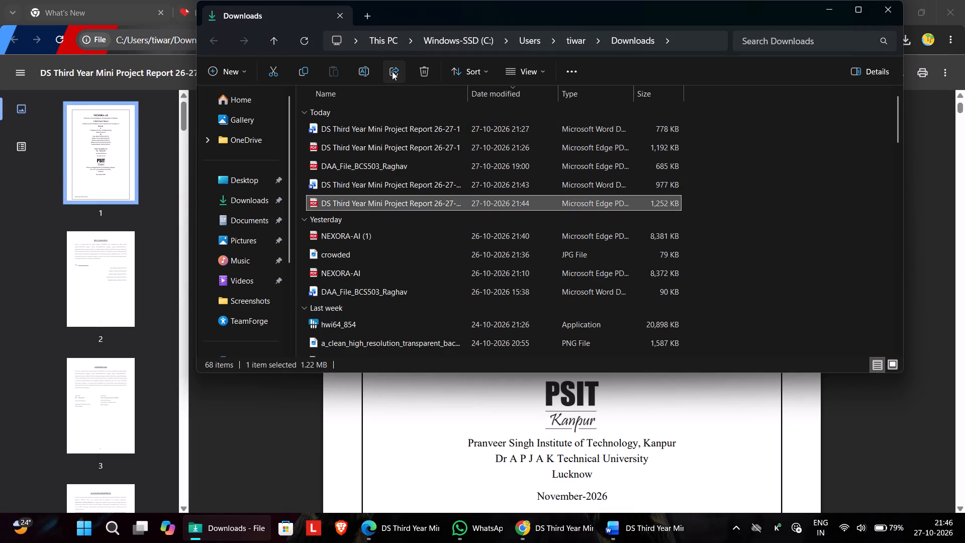
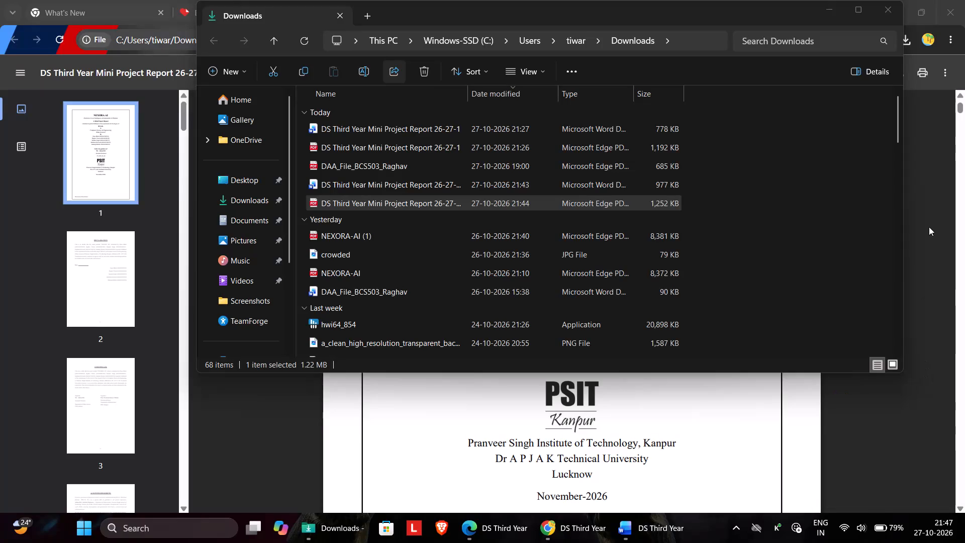
Close the Downloads folder window, the Chrome window, the Word report and the Edge window to clear the desktop.
click(888, 10)
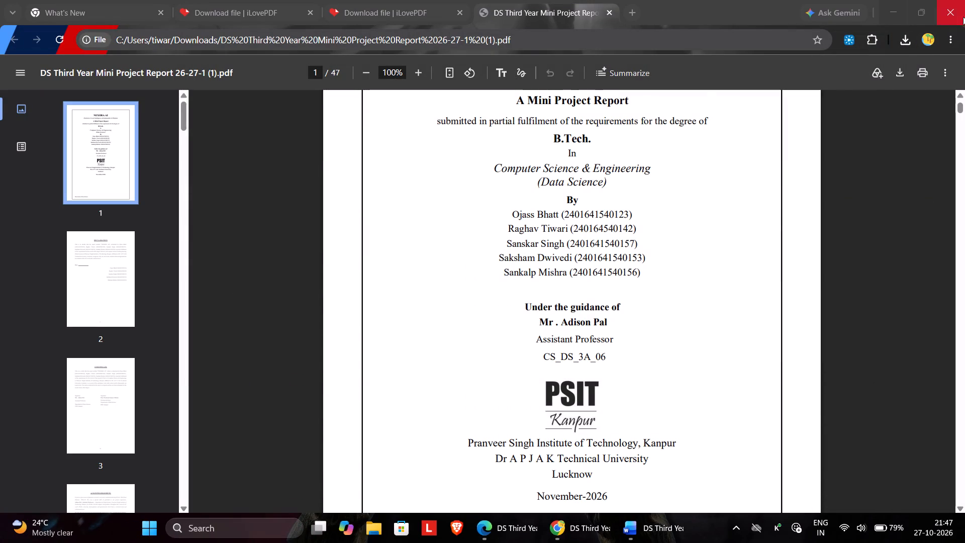
click(950, 16)
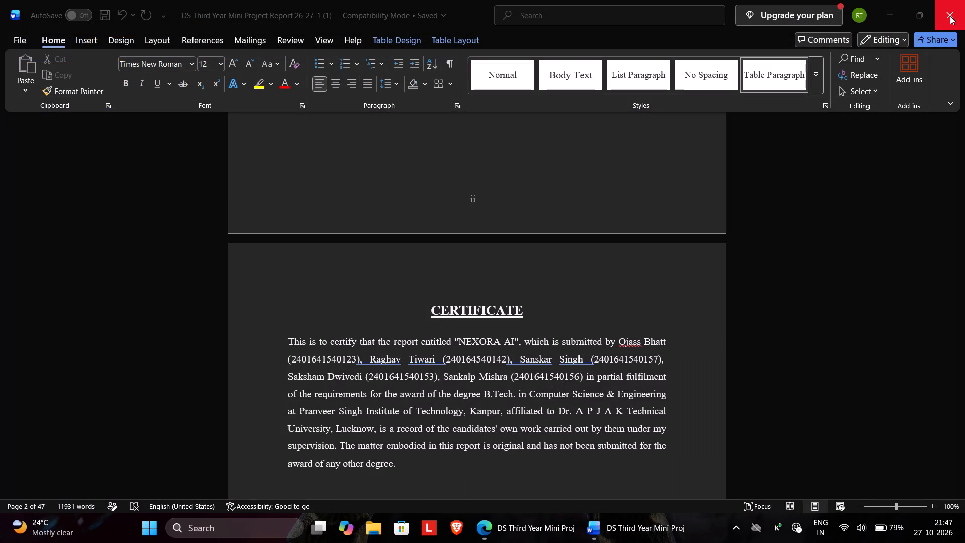
click(946, 16)
click(946, 16)
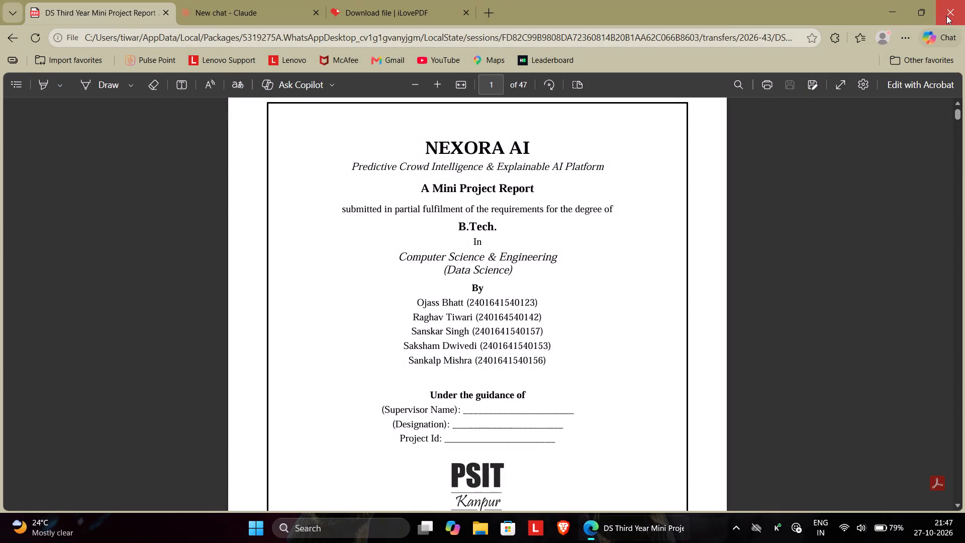
click(946, 16)
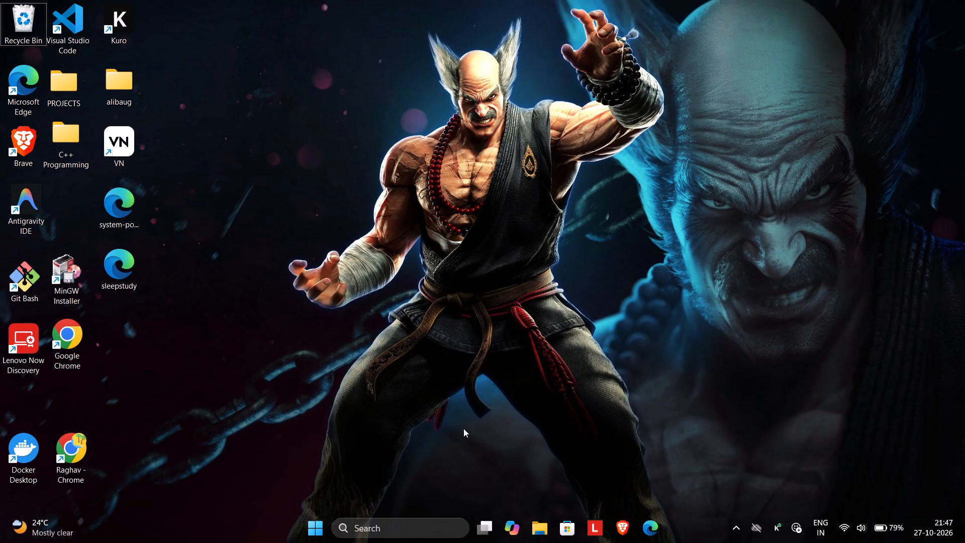
Bring up the computer's power options.
click(307, 531)
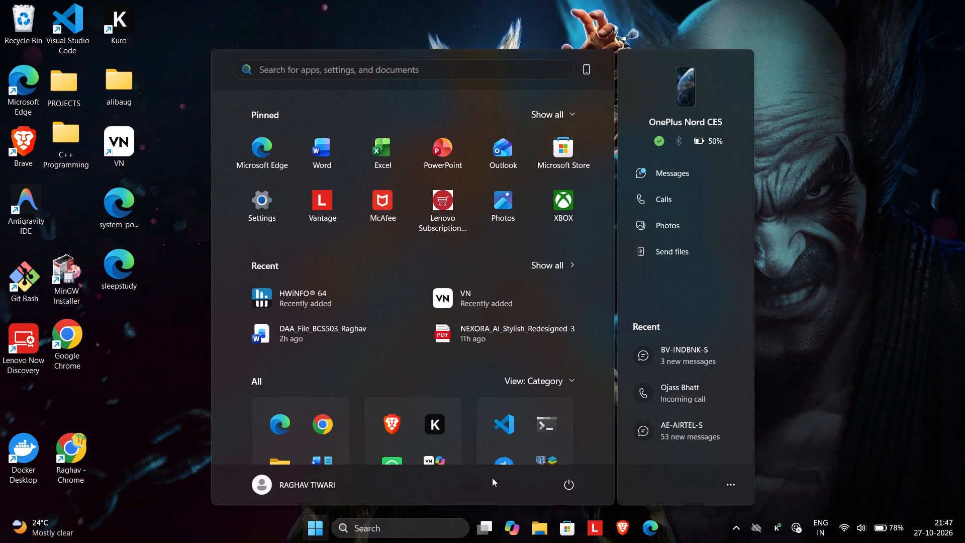
click(565, 486)
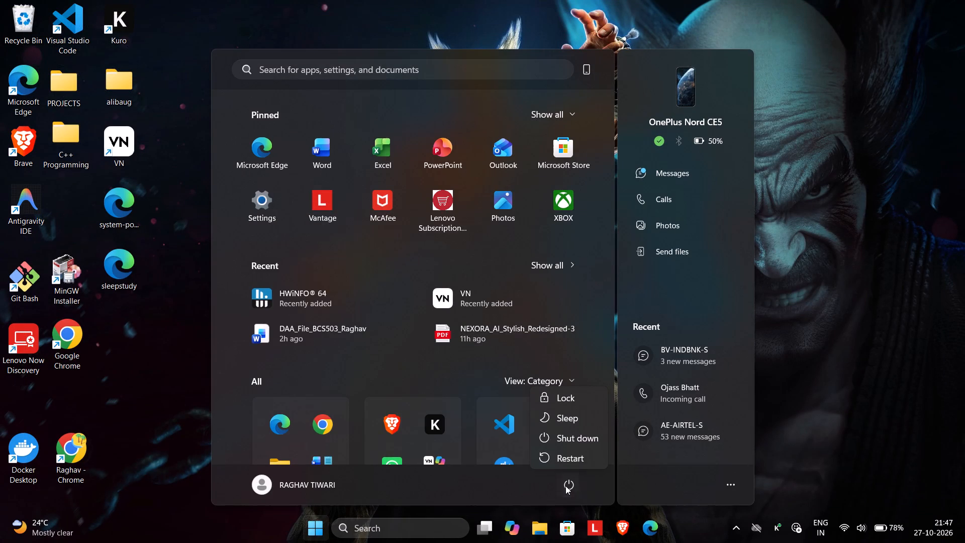